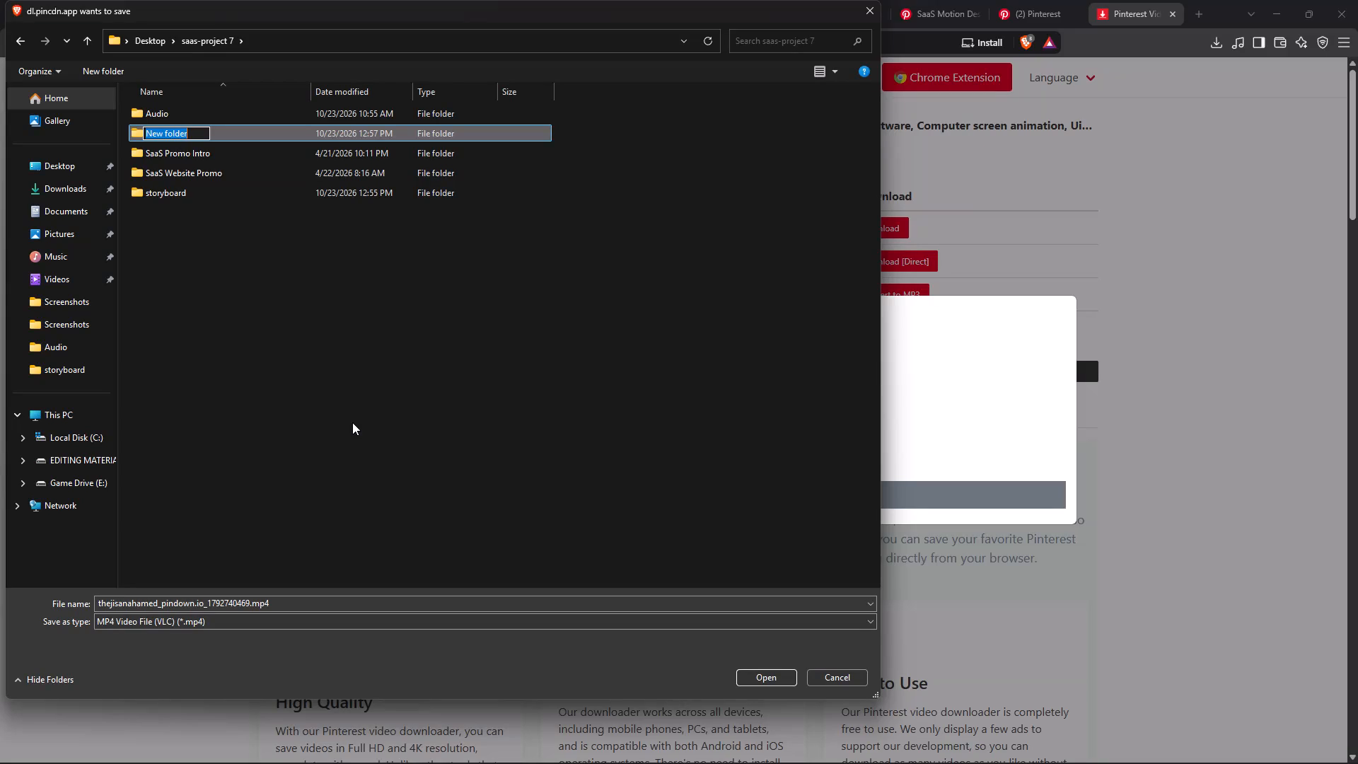
Name the new folder in saas-project 7 "referance" and save the SaaS Motion Design video inside it.
text(referance)
key(space)
key(Return)
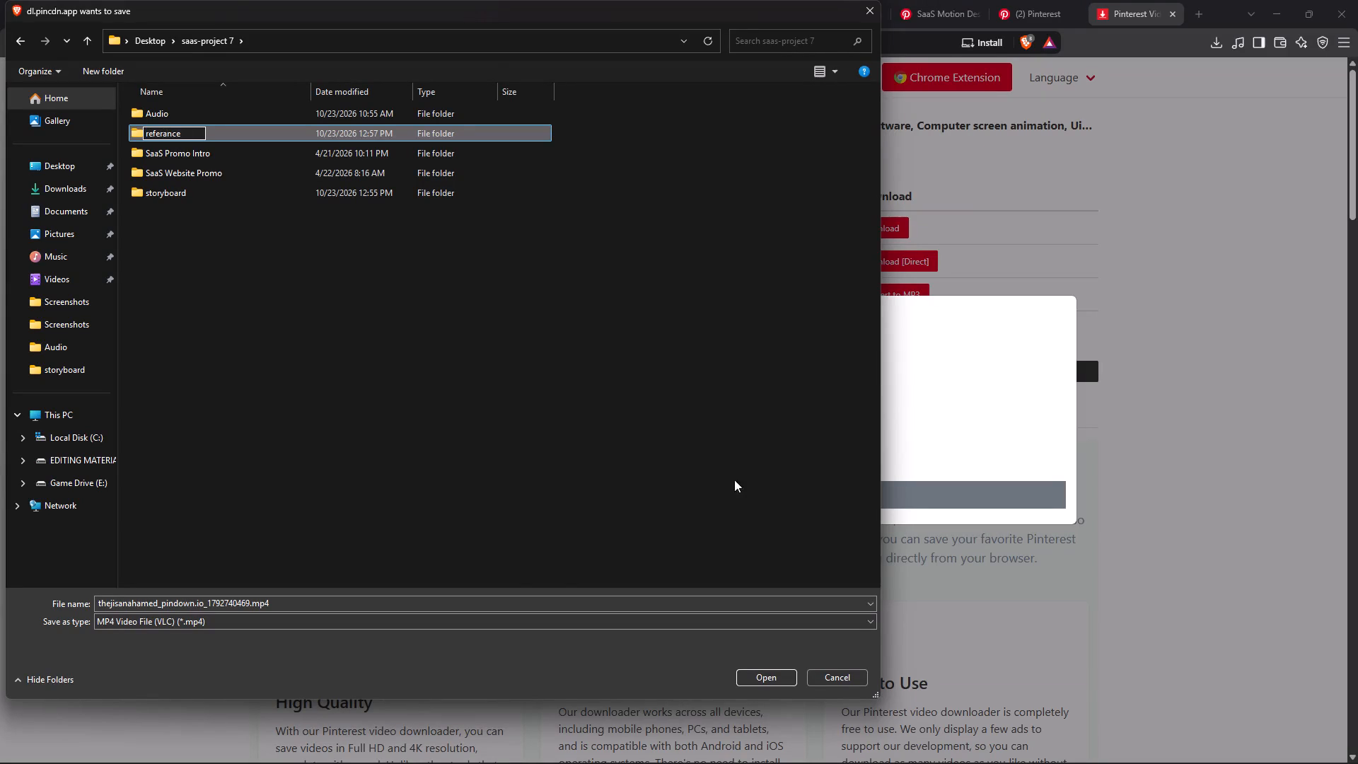
double_click(221, 142)
double_click(226, 133)
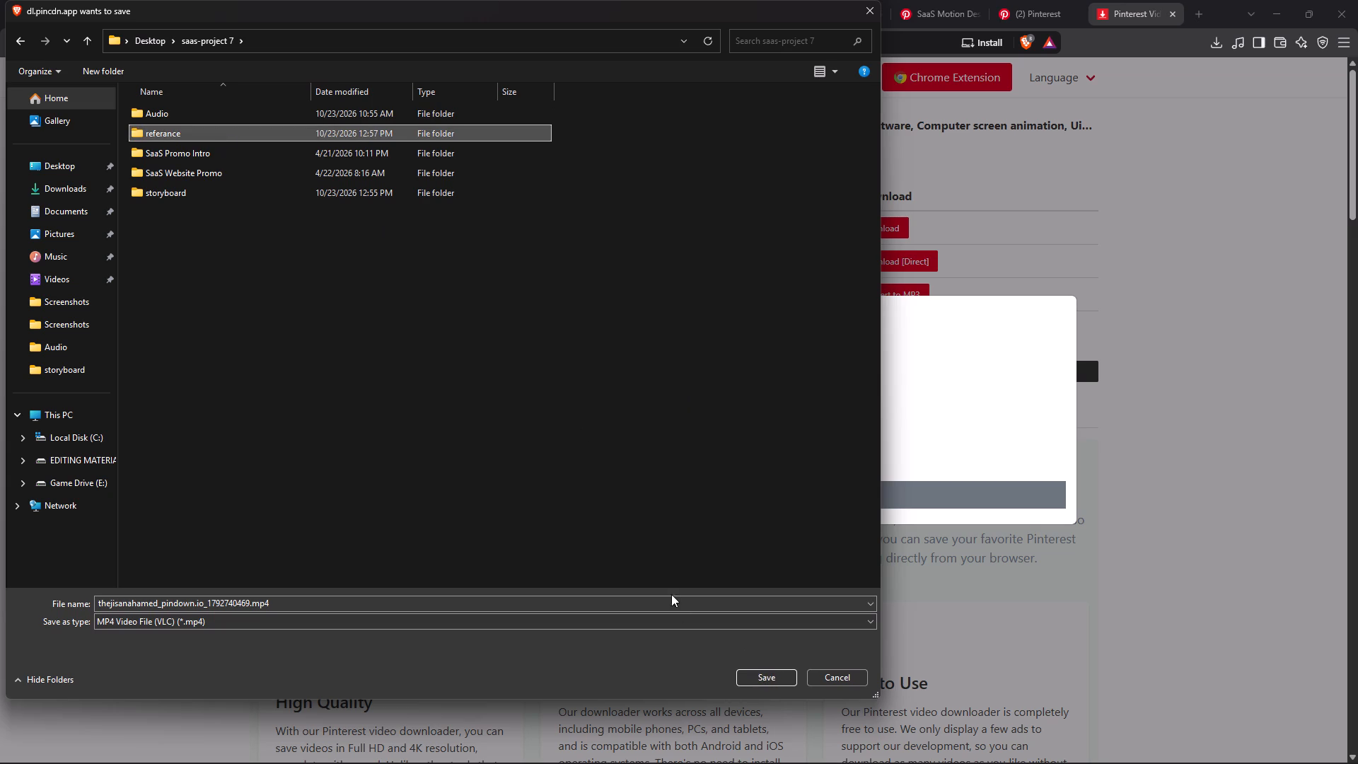
click(782, 683)
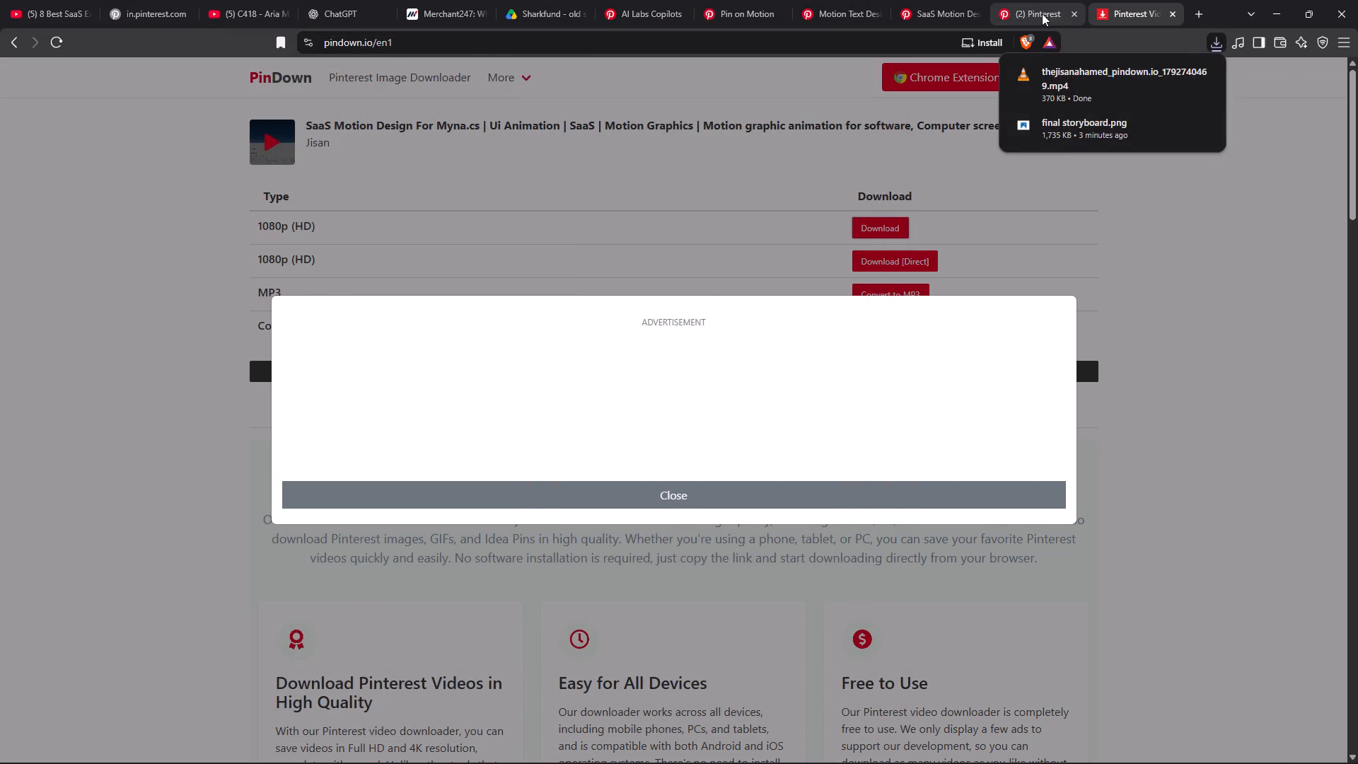
Copy the link of the "Motion Text Design for Marketing" pin on Pinterest.
click(1042, 13)
click(934, 1)
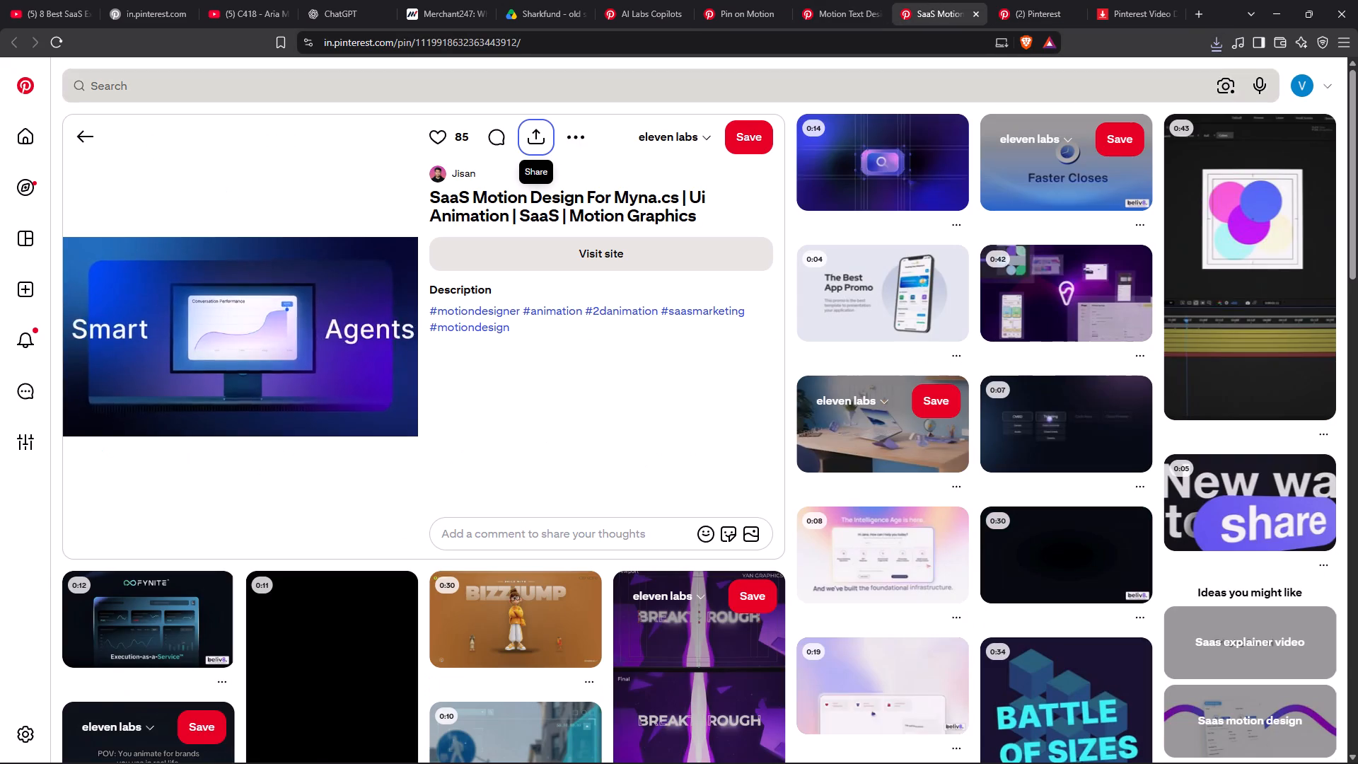
click(863, 5)
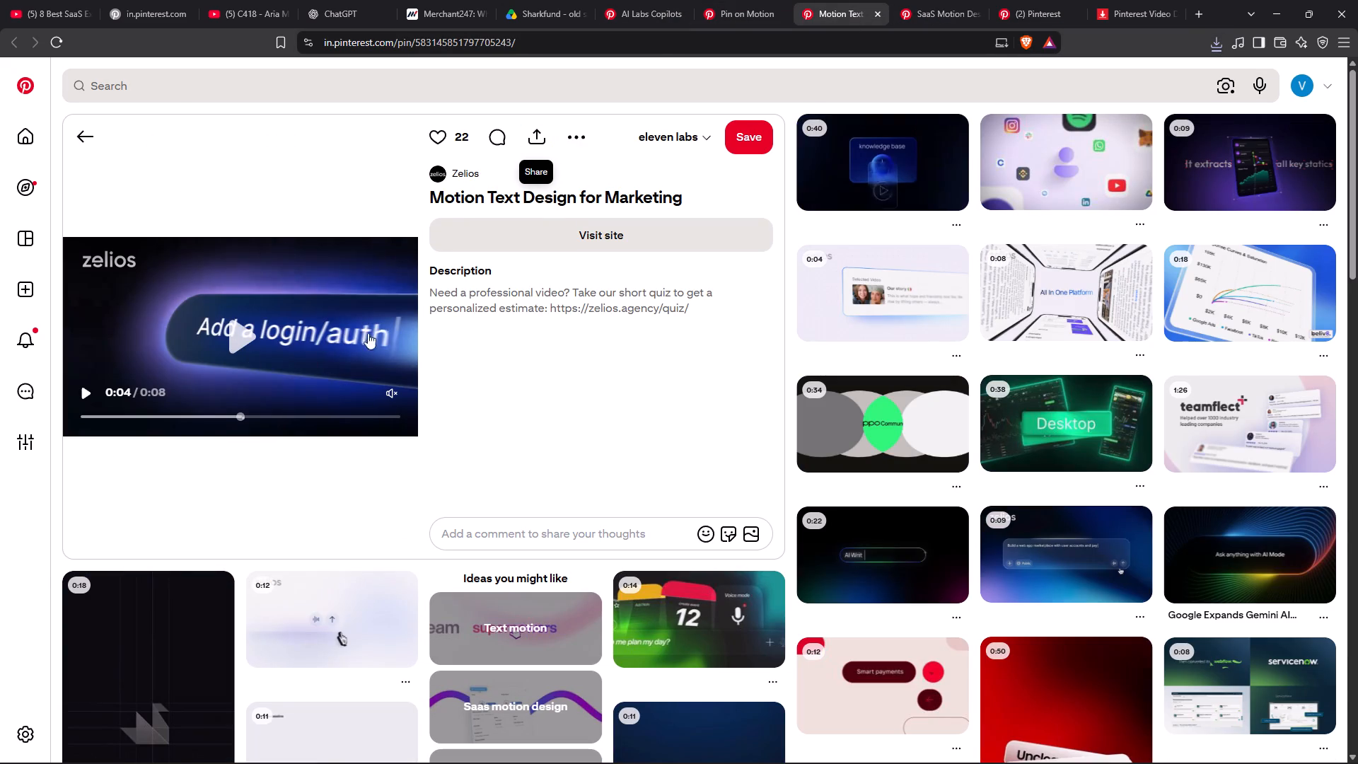
click(537, 127)
click(432, 212)
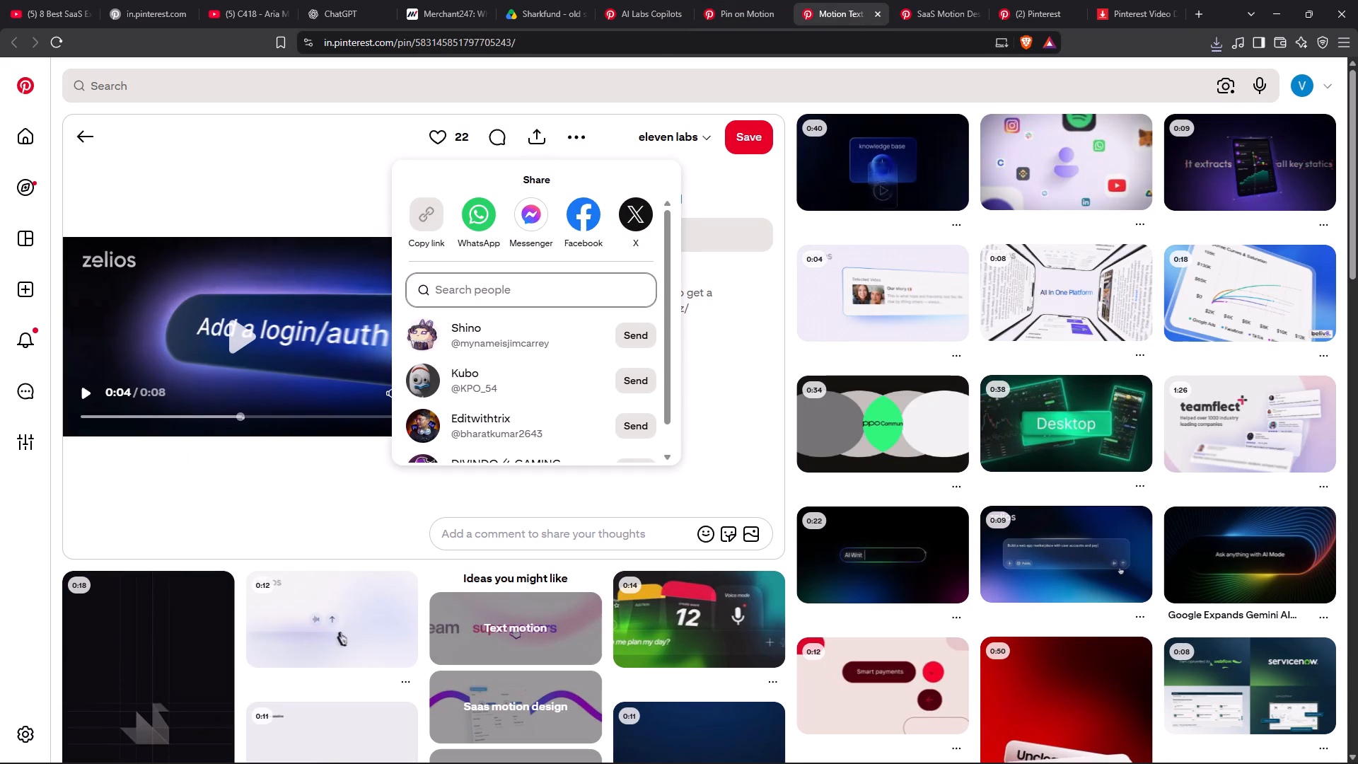
click(726, 325)
Download the copied Motion Text Design pin as a 1080p (HD) video with PinDown and save the file.
click(1116, 1)
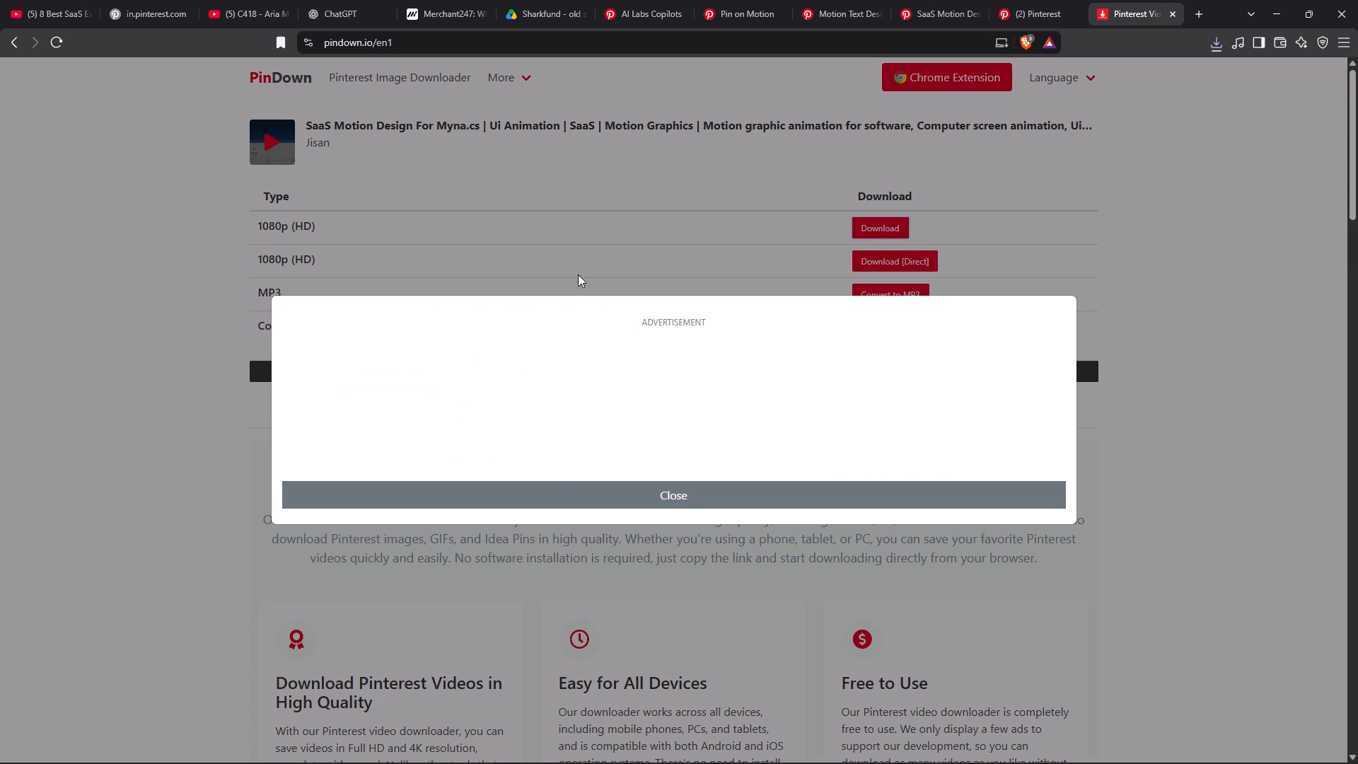
click(730, 483)
click(629, 332)
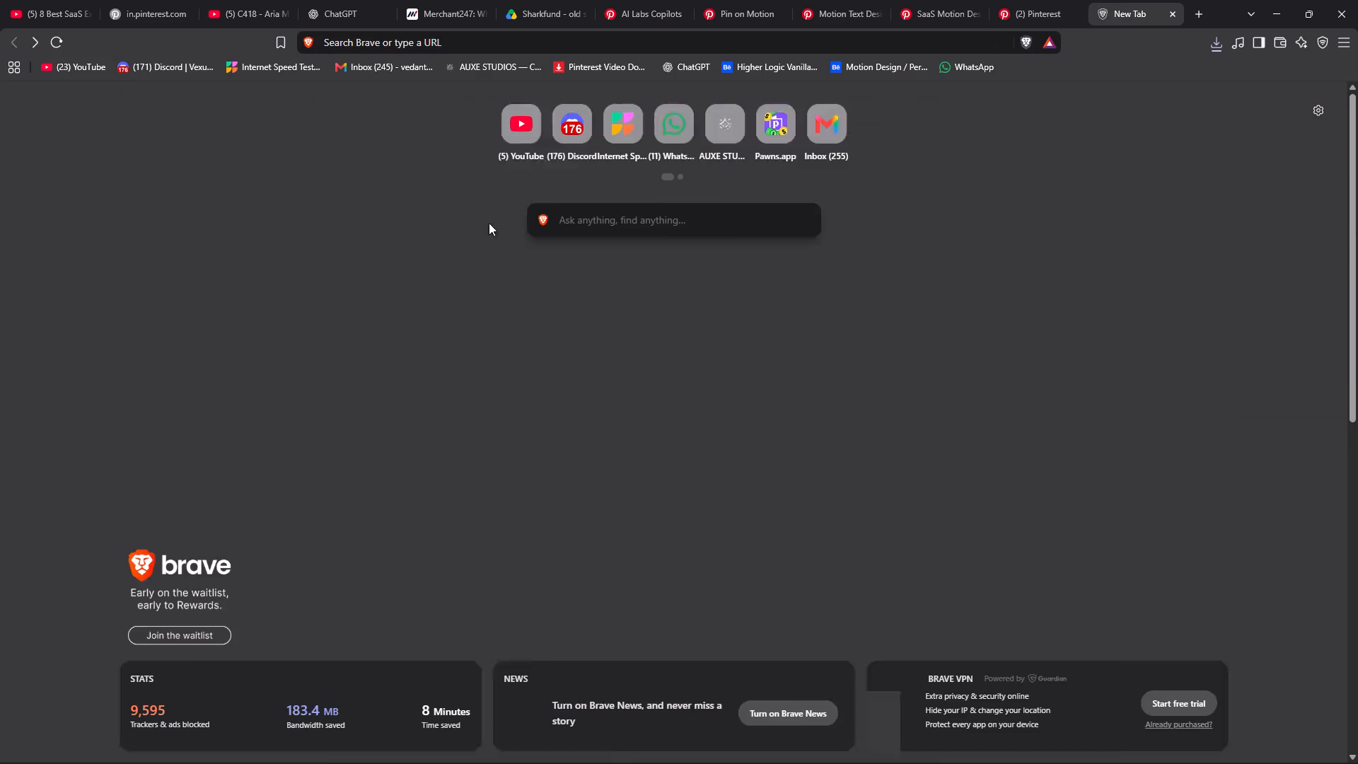
click(610, 75)
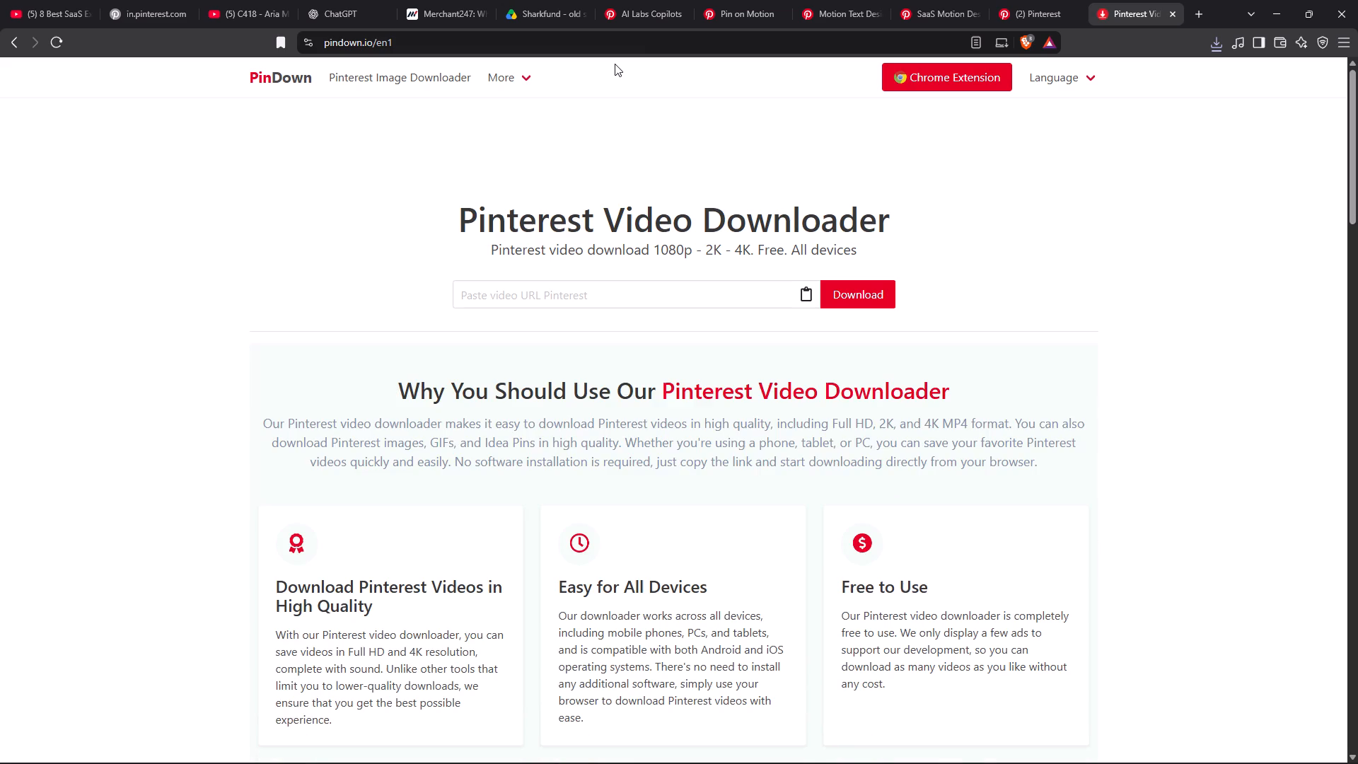
click(580, 295)
click(580, 295)
right_click(580, 295)
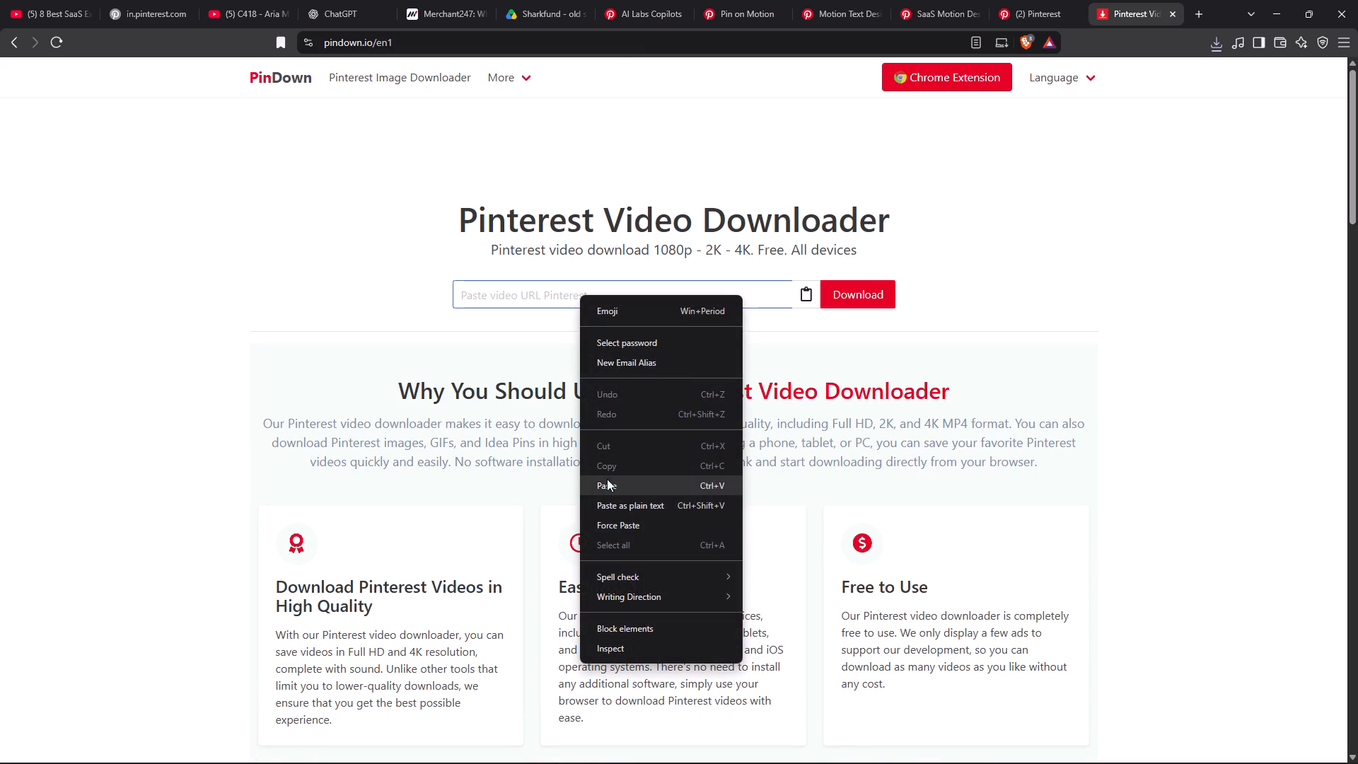
click(605, 487)
click(830, 277)
click(832, 283)
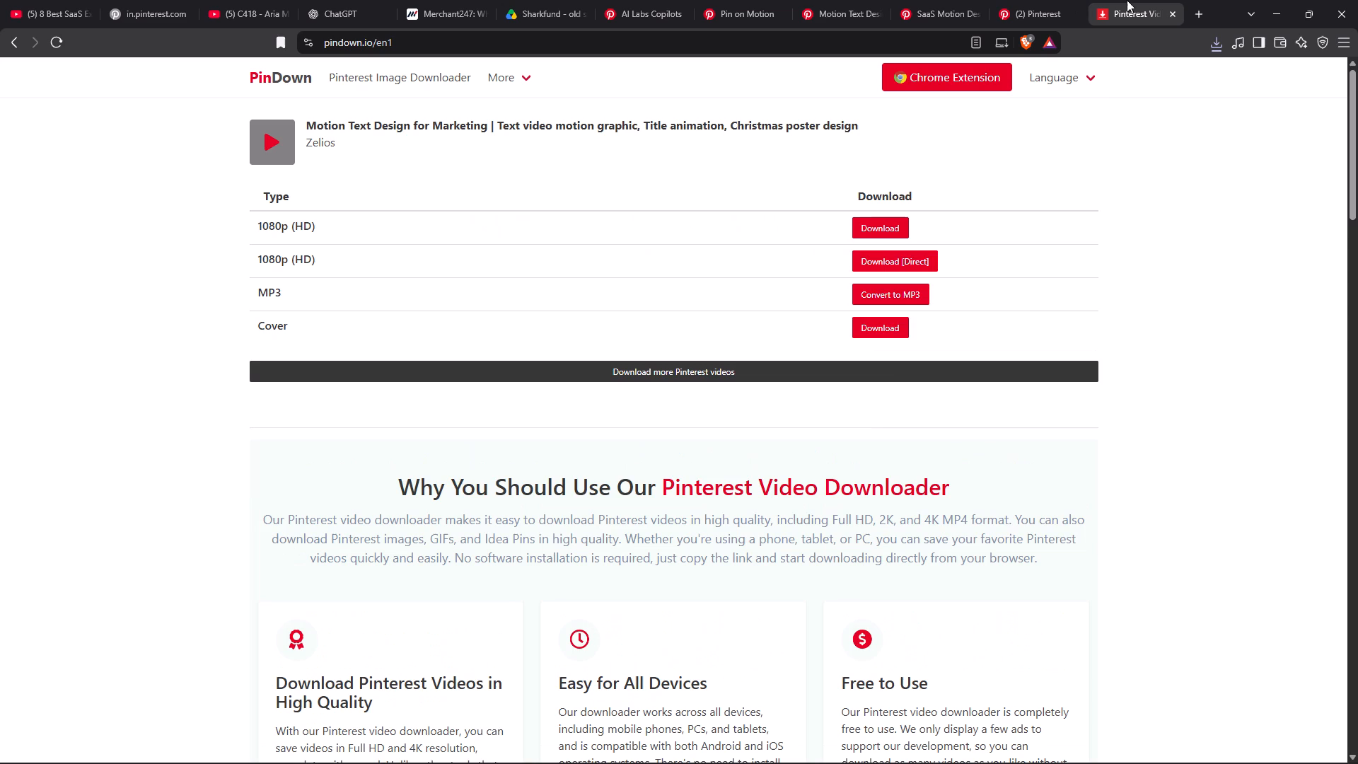
click(857, 219)
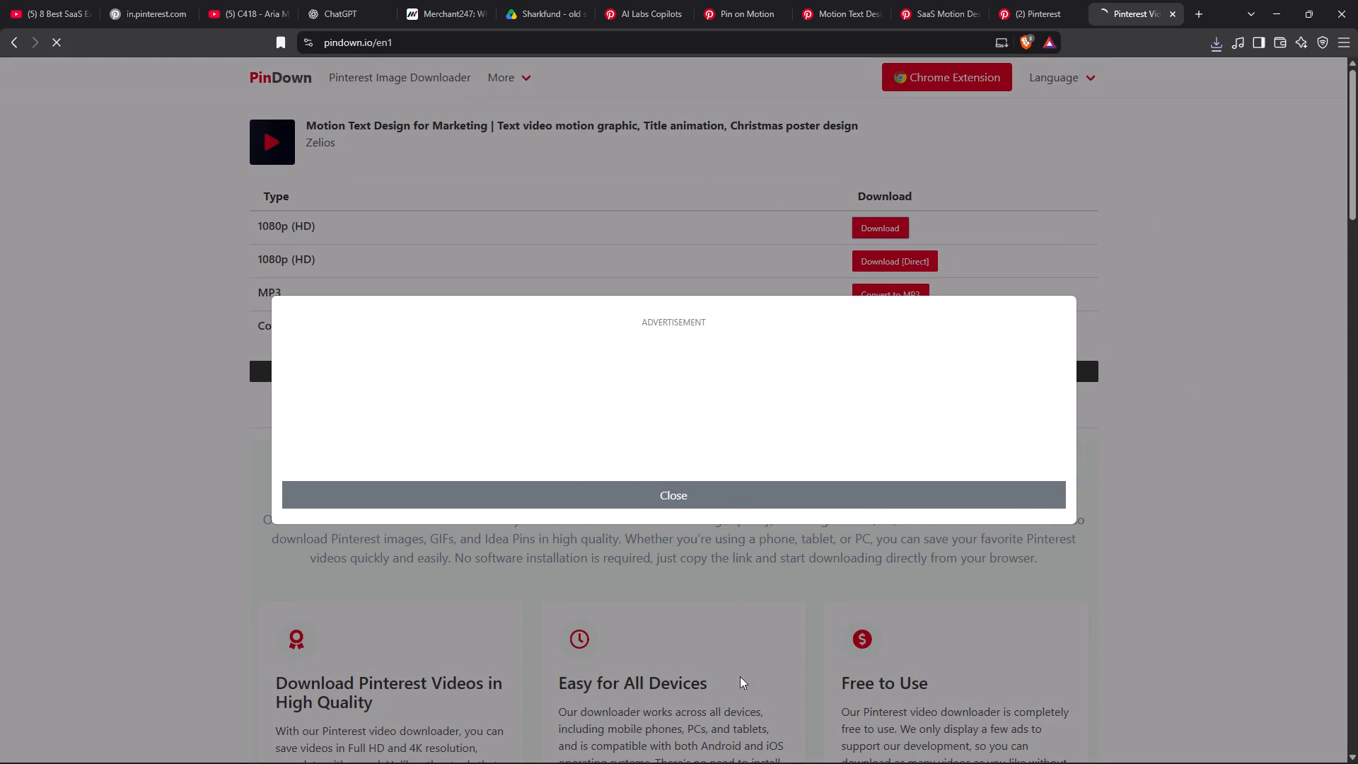
click(774, 670)
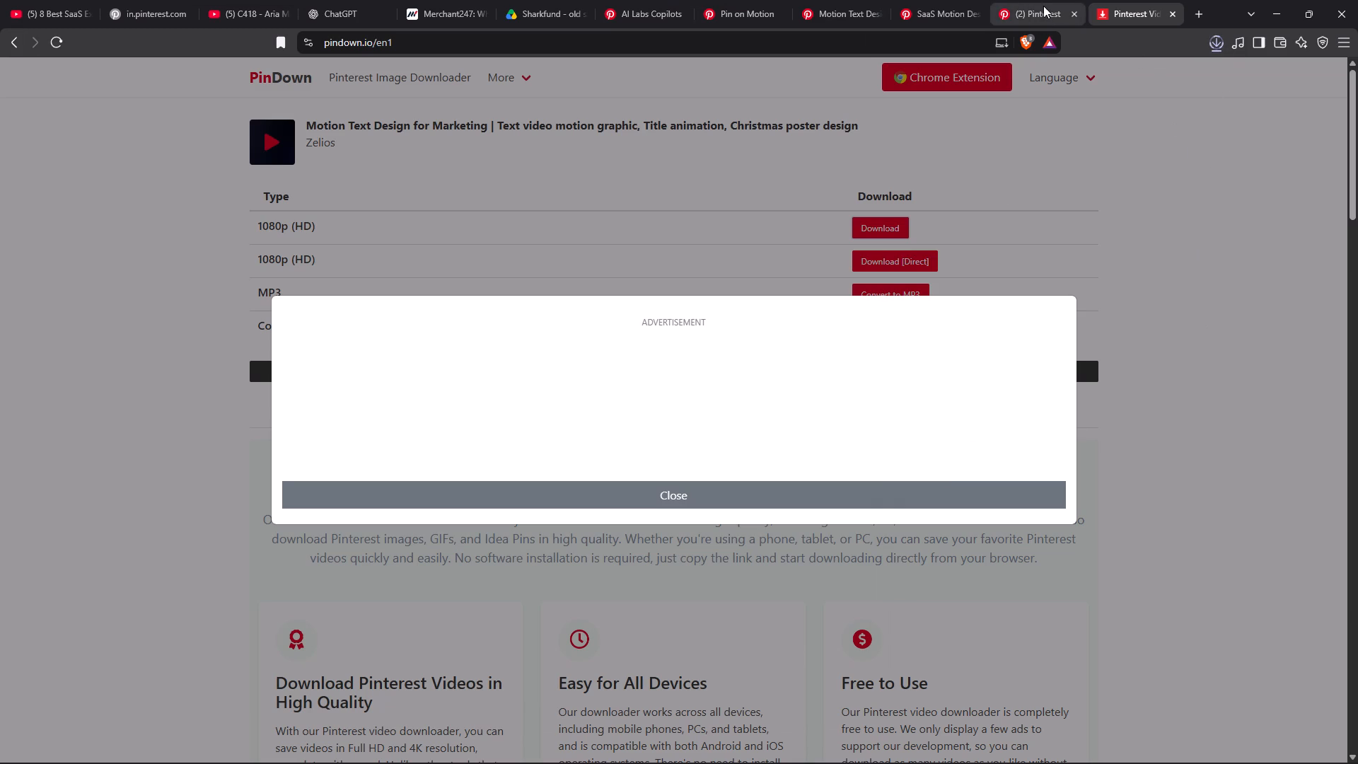
click(924, 740)
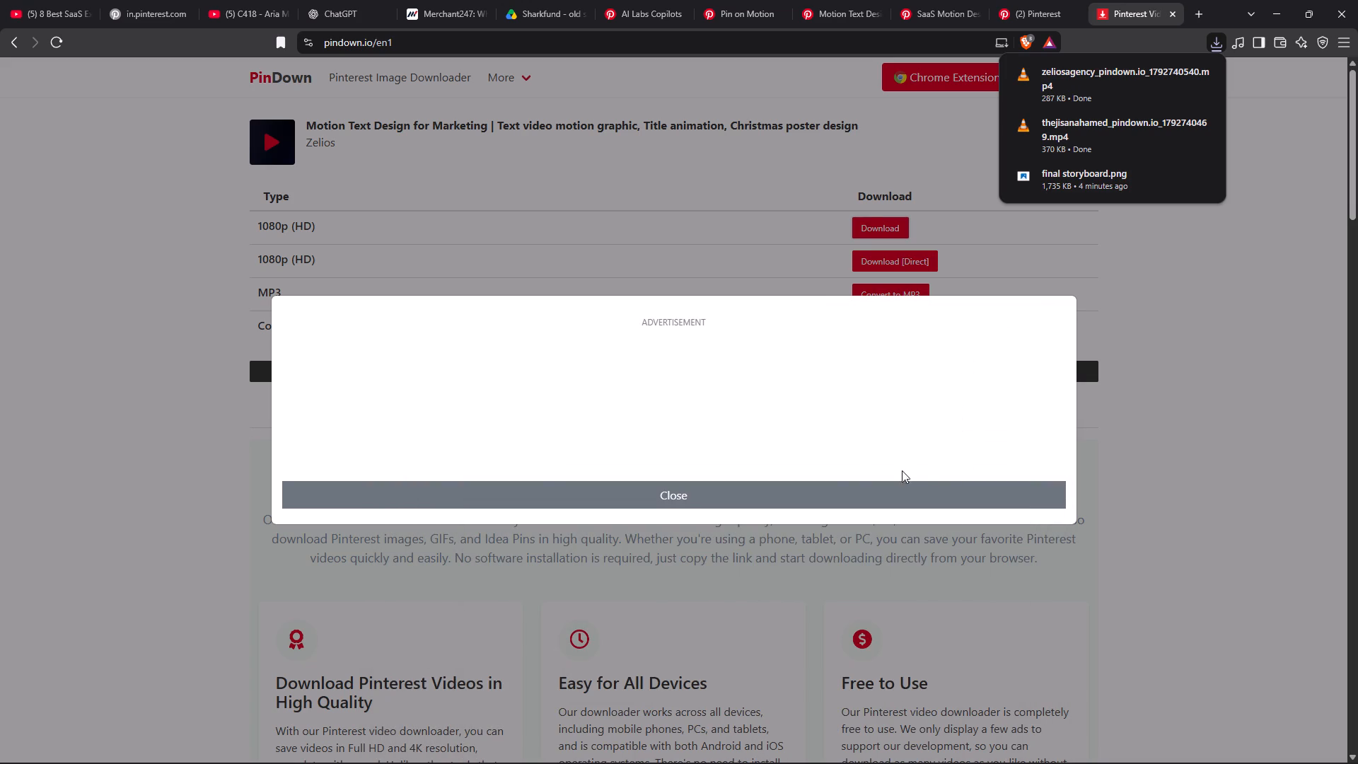
click(796, 505)
Play the video in the open "Pin on Motion" pin to review it.
click(854, 0)
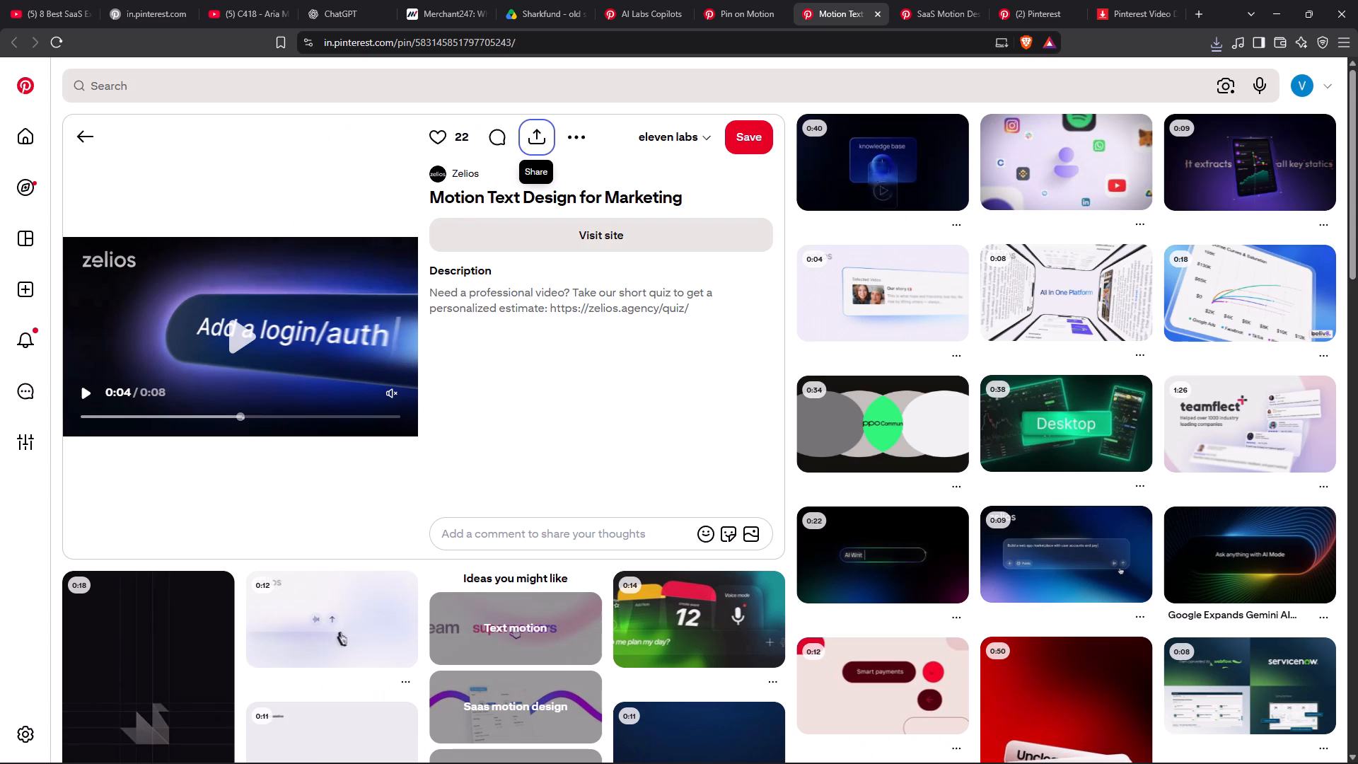
click(752, 0)
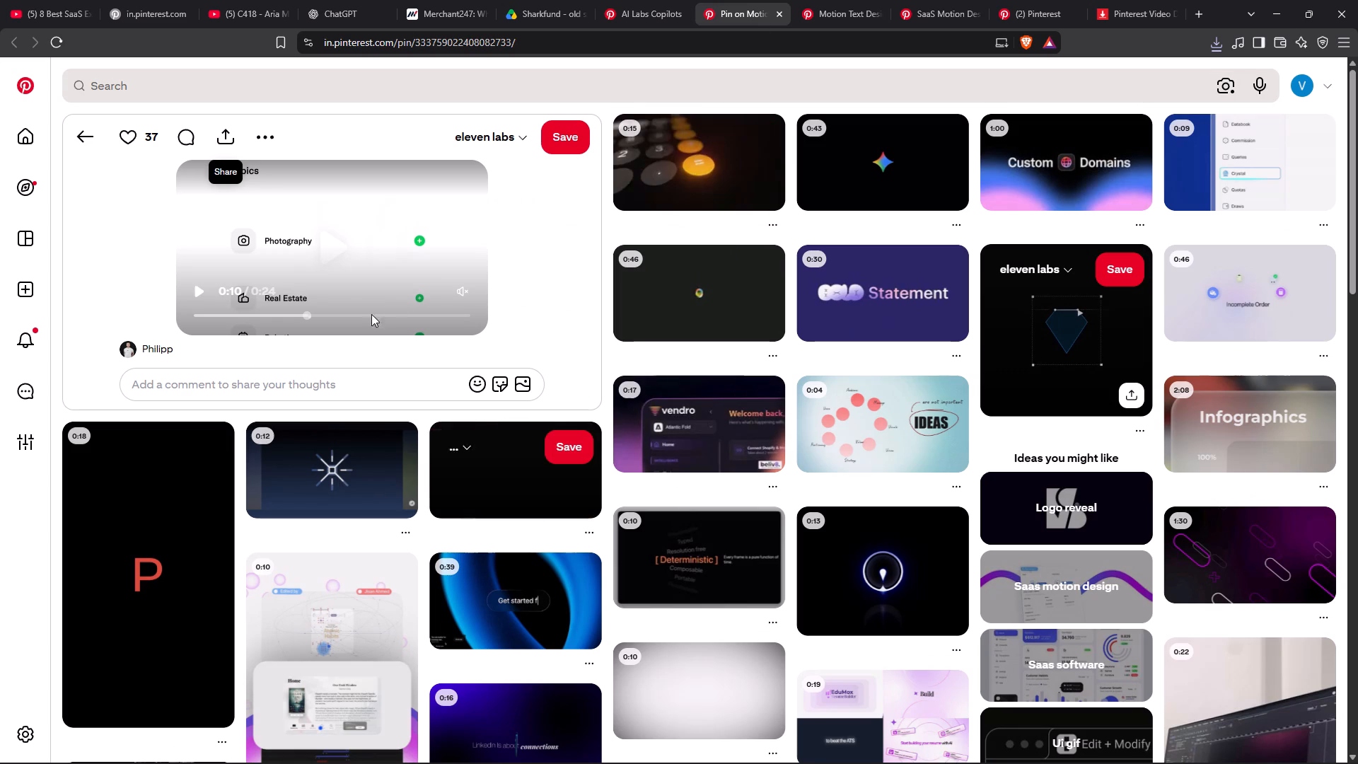
click(277, 223)
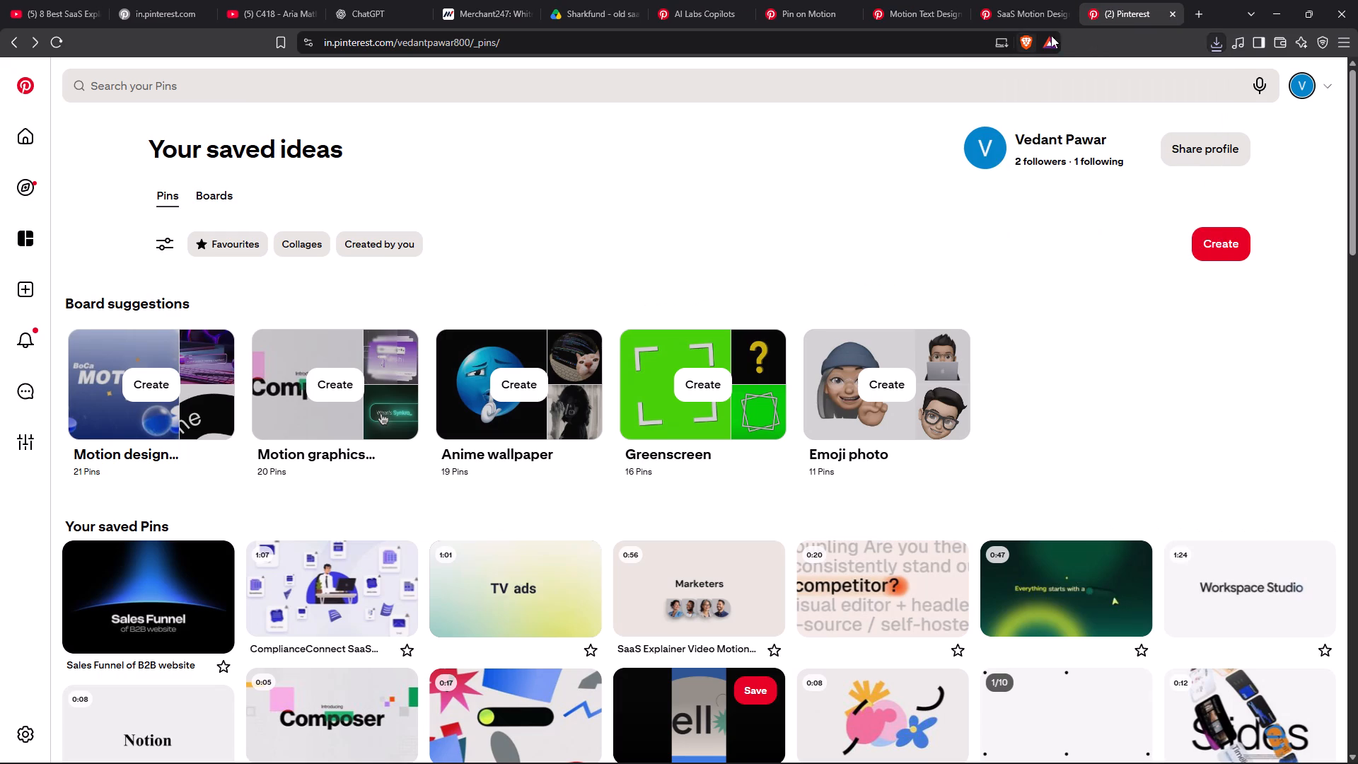
click(731, 6)
click(748, 18)
triple_click(744, 14)
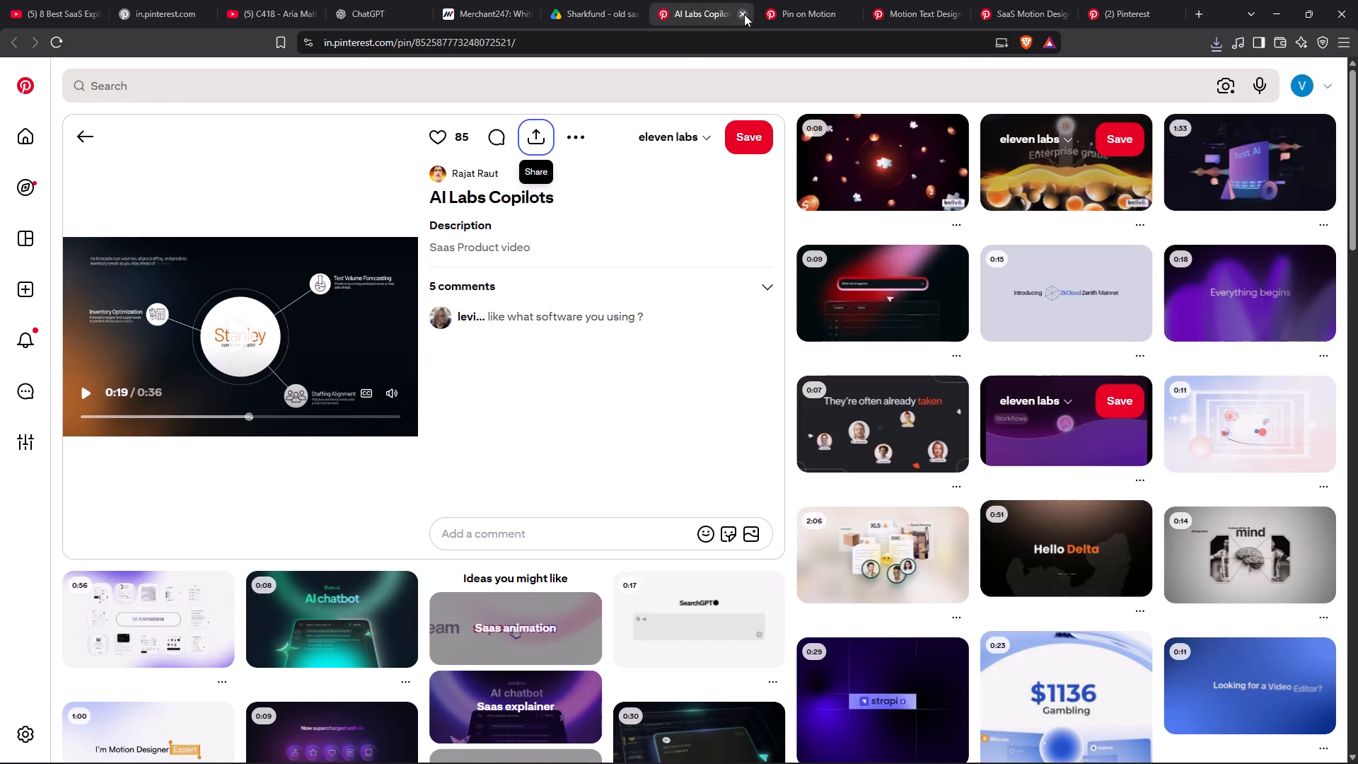
triple_click(744, 14)
double_click(744, 14)
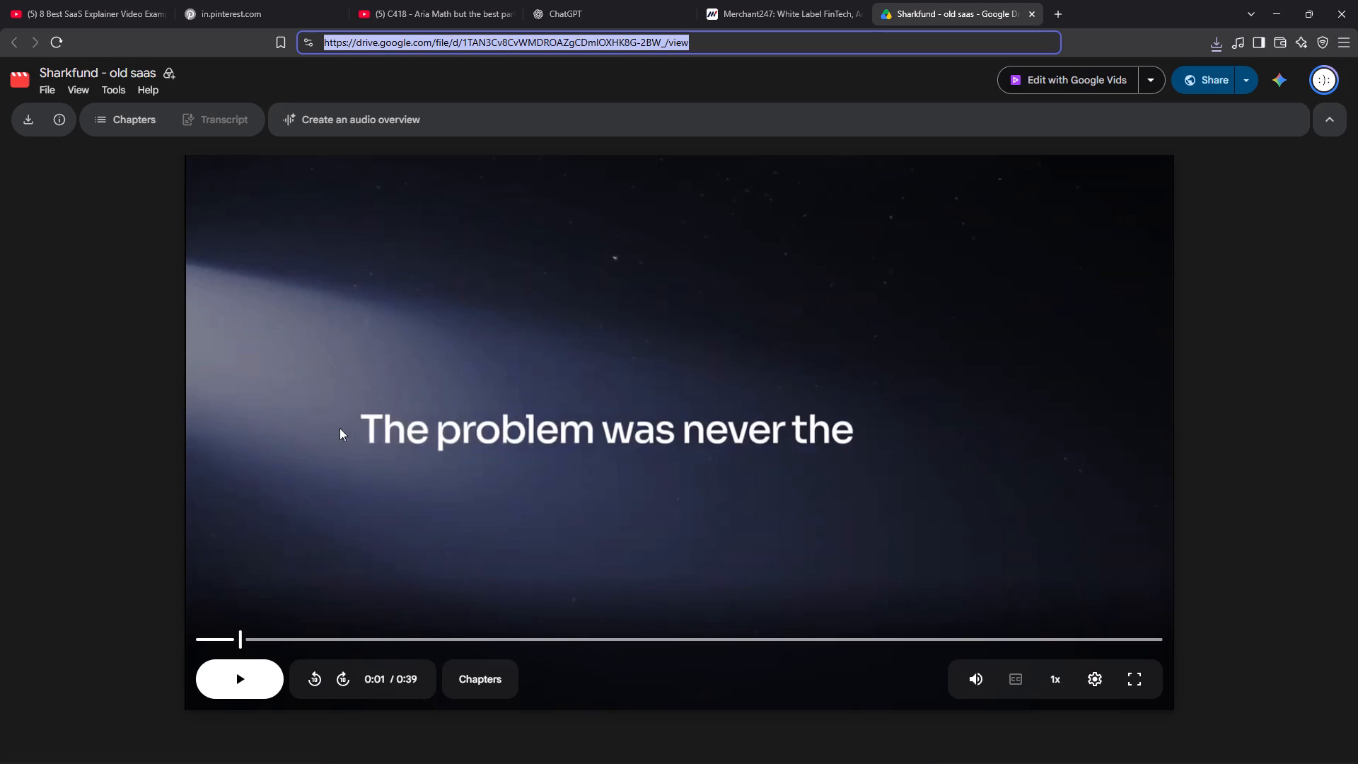
Replay the "C418 - Aria Math" one-hour loop on YouTube and adjust its volume.
click(1332, 403)
click(745, 0)
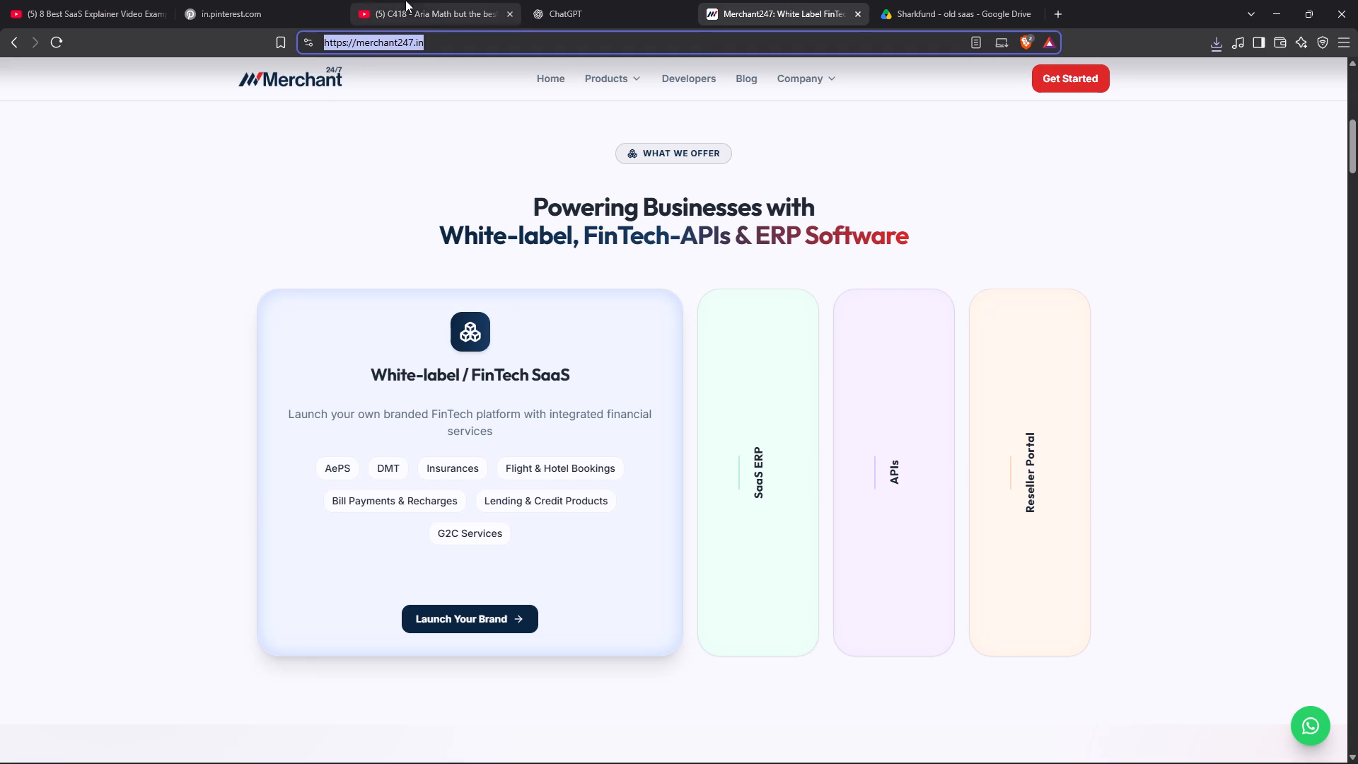
click(424, 0)
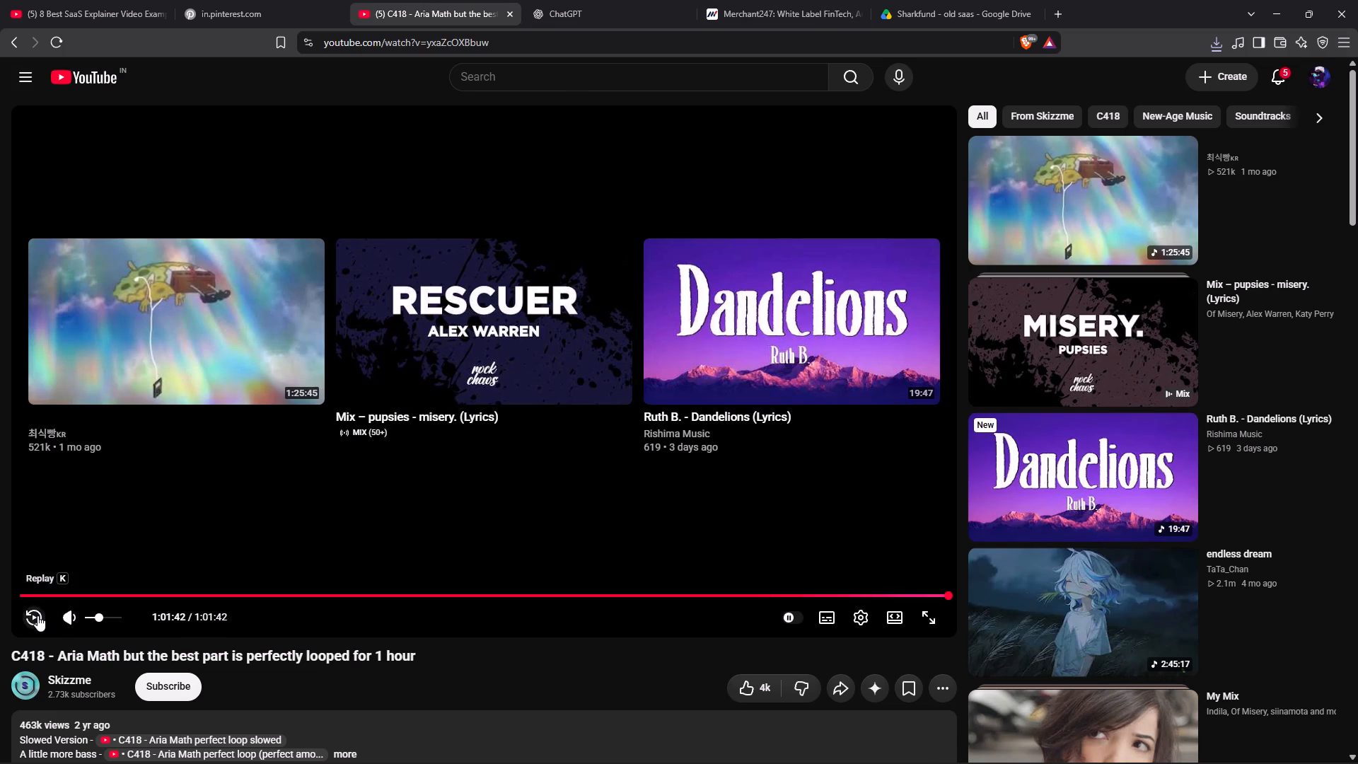
click(37, 615)
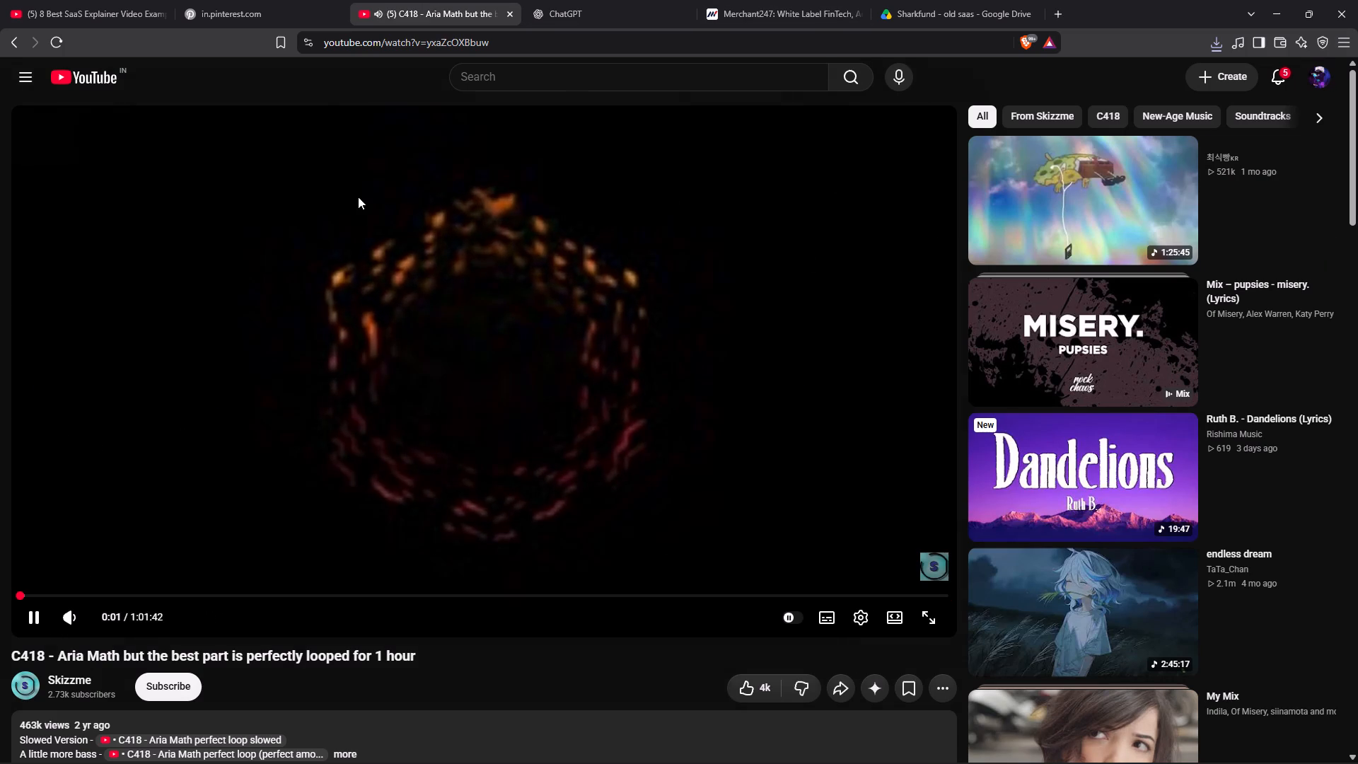
click(388, 440)
click(482, 398)
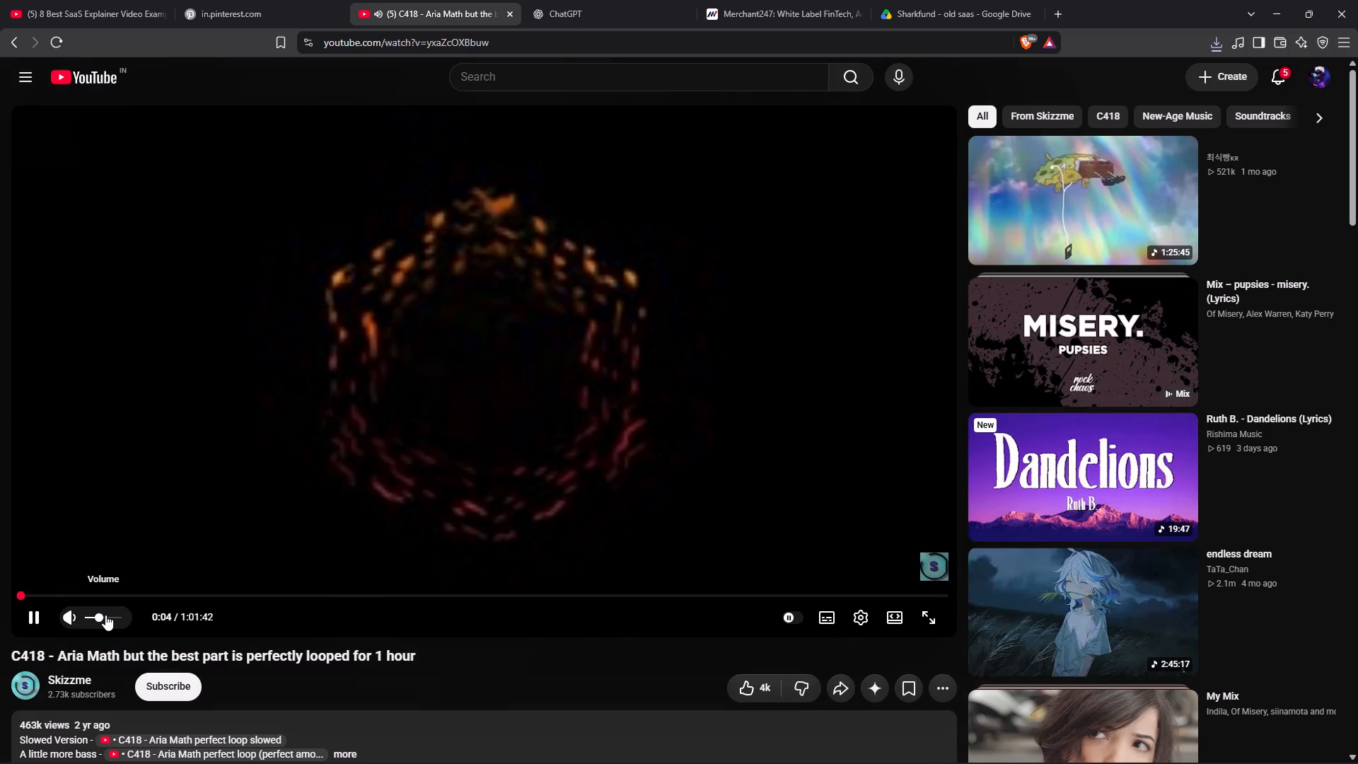
drag(105, 615, 99, 618)
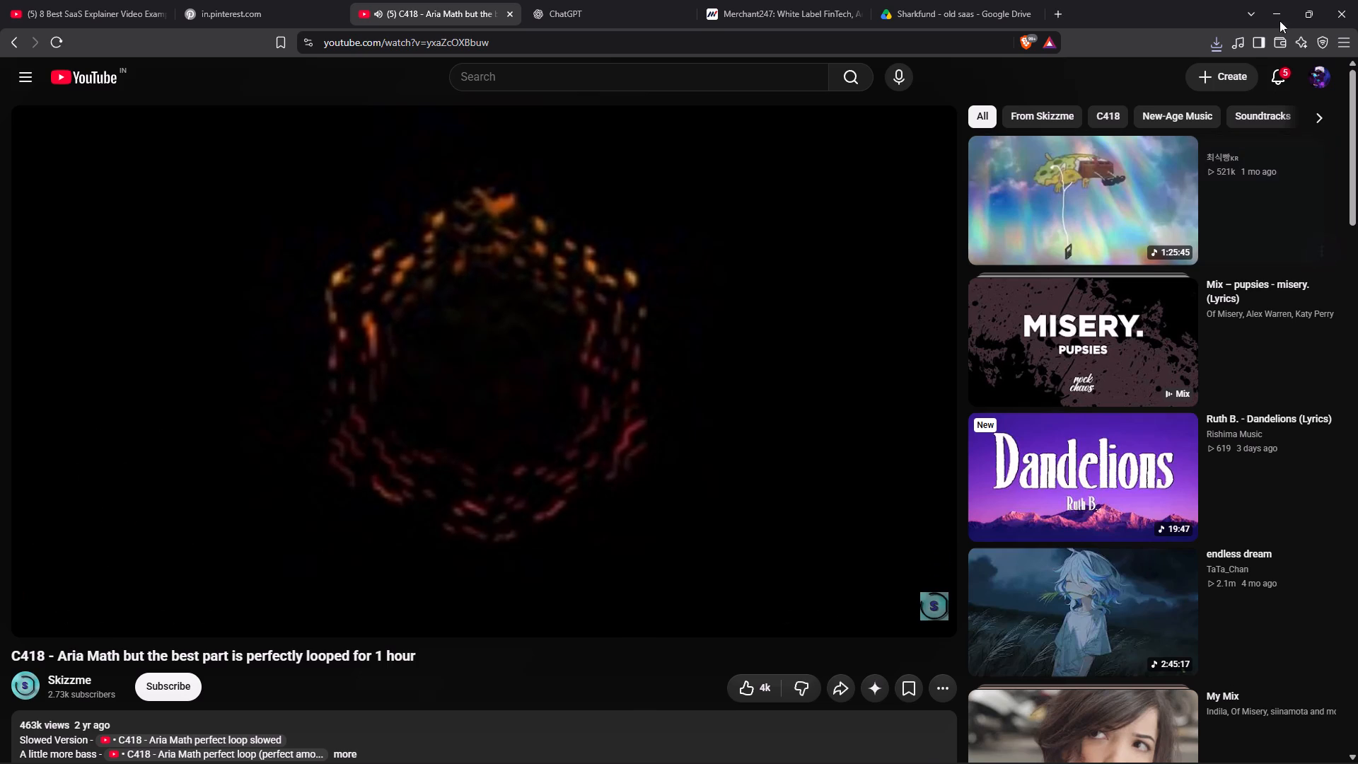
Switch from the browser to After Effects and close the Merchant247 Fintech Storyboard.png footage view.
click(1279, 8)
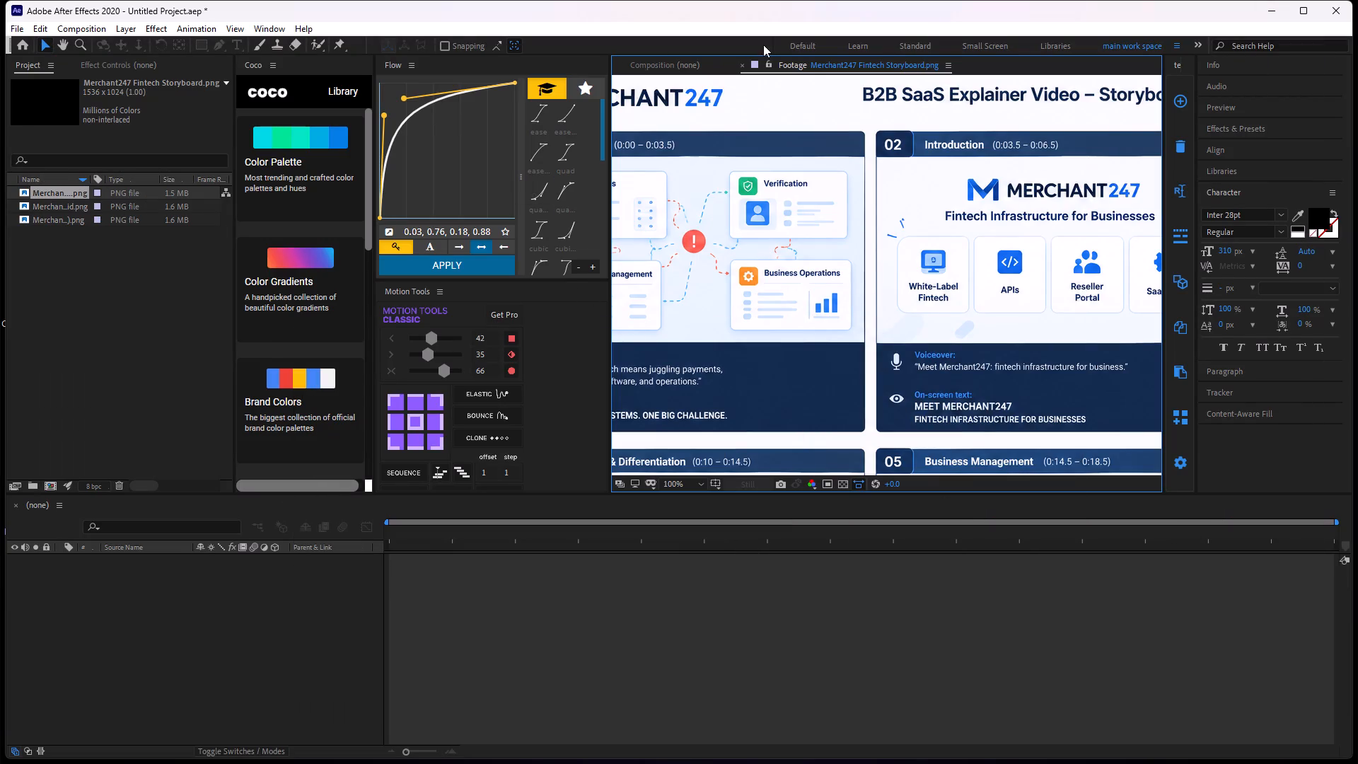
click(743, 67)
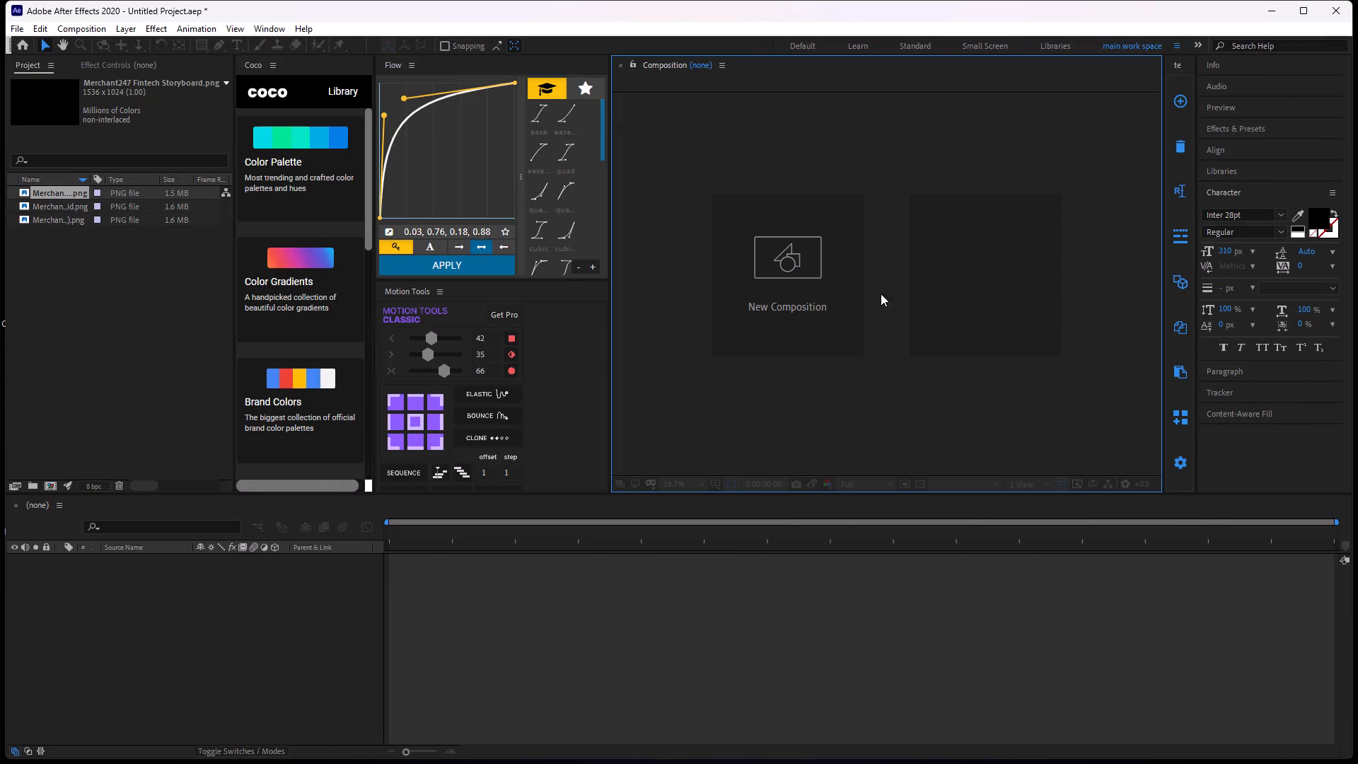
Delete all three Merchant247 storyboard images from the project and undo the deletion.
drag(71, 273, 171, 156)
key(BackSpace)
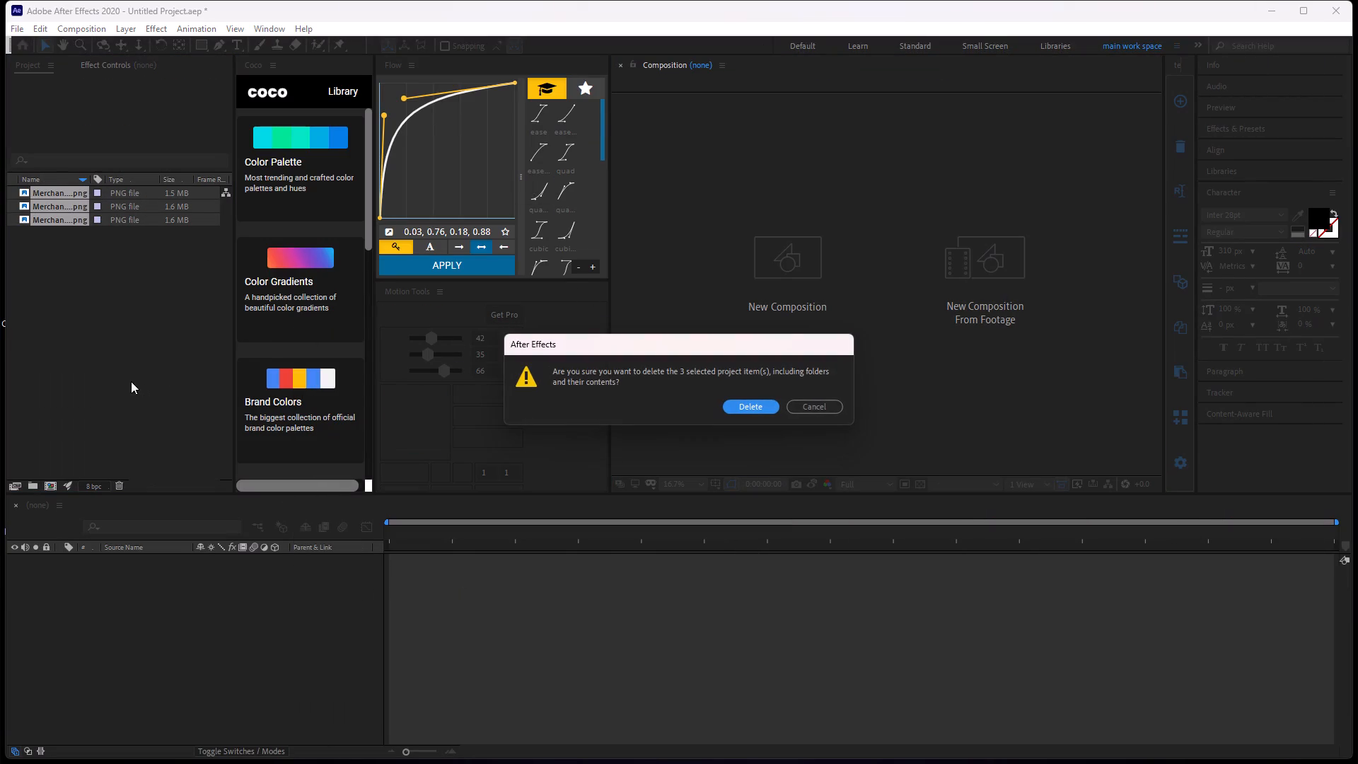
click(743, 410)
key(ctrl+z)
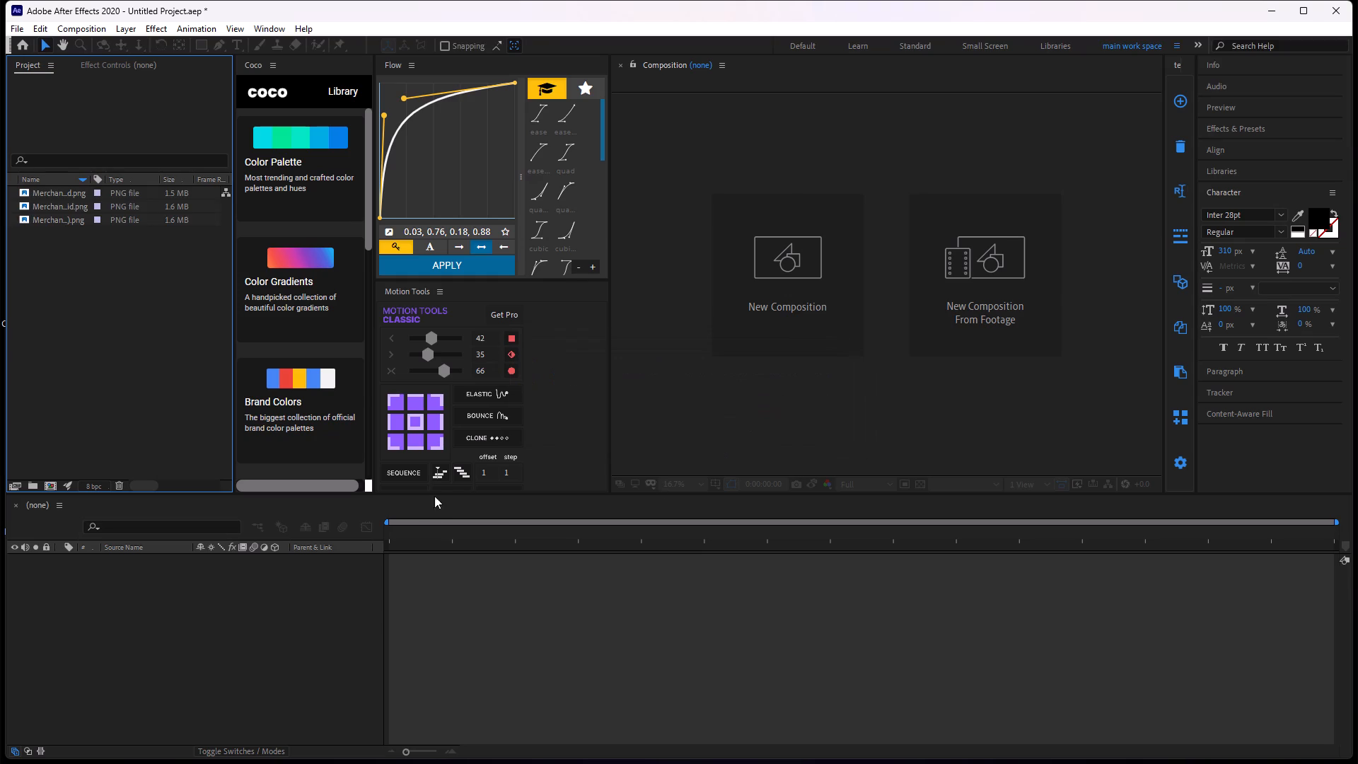
Open the Merchant247 Fintech Storyboard Grid (1).png footage and examine its storyboard frames, including Introduction, Business Management and Outro.
double_click(79, 213)
scroll(872, 268, up, 1)
scroll(872, 268, down, 1)
scroll(872, 268, up, 4)
scroll(866, 291, down, 2)
scroll(866, 292, up, 4)
scroll(864, 295, down, 2)
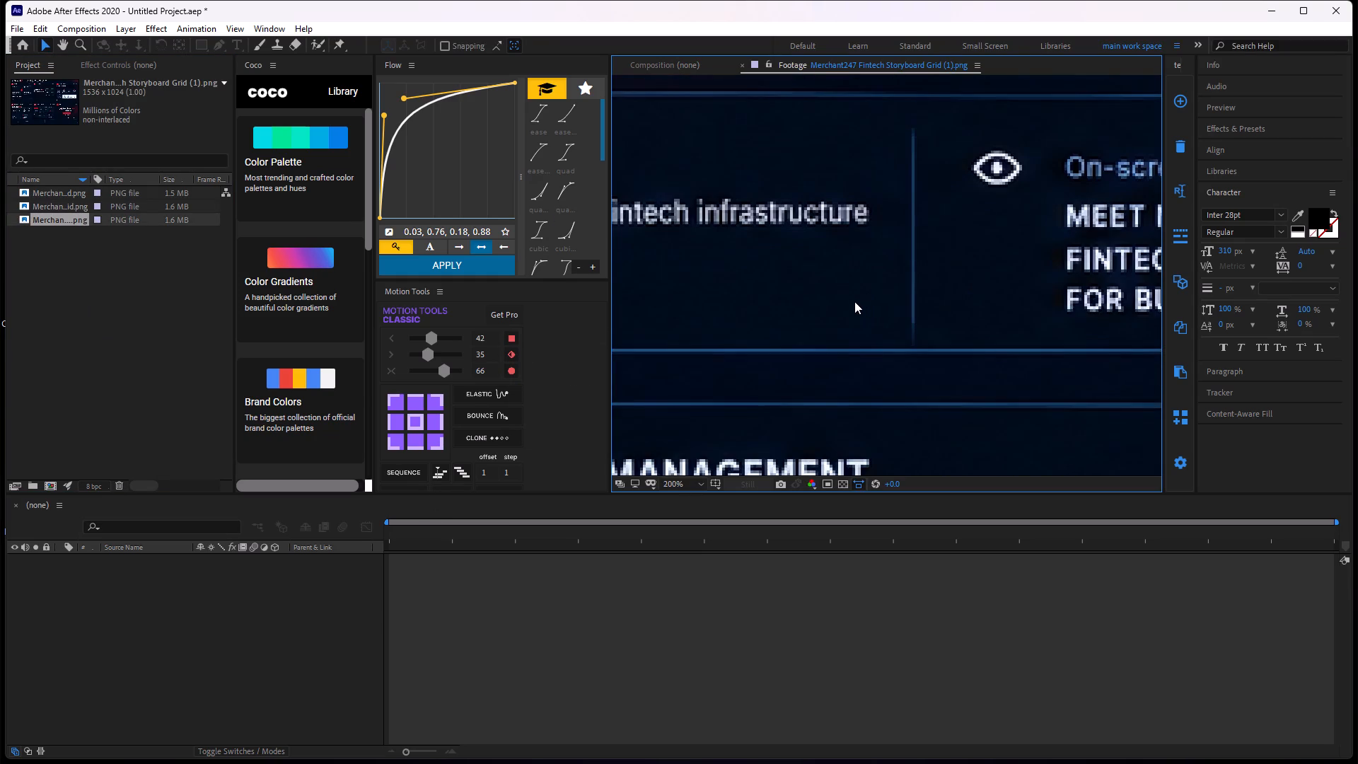
scroll(850, 303, down, 1)
middle_drag(854, 241, 1041, 346)
middle_drag(899, 313, 886, 368)
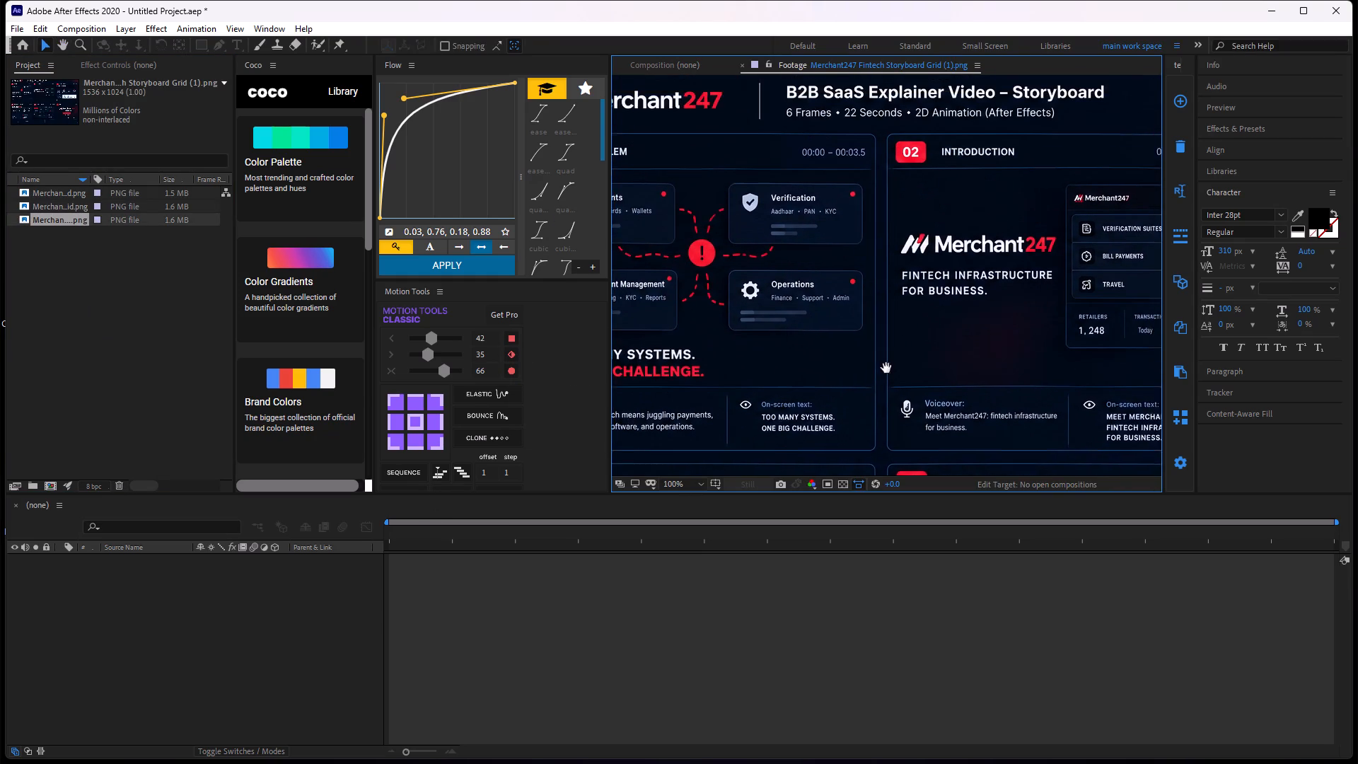
middle_drag(886, 368, 972, 366)
middle_drag(944, 349, 678, 306)
middle_drag(942, 275, 701, 282)
middle_drag(830, 266, 818, 156)
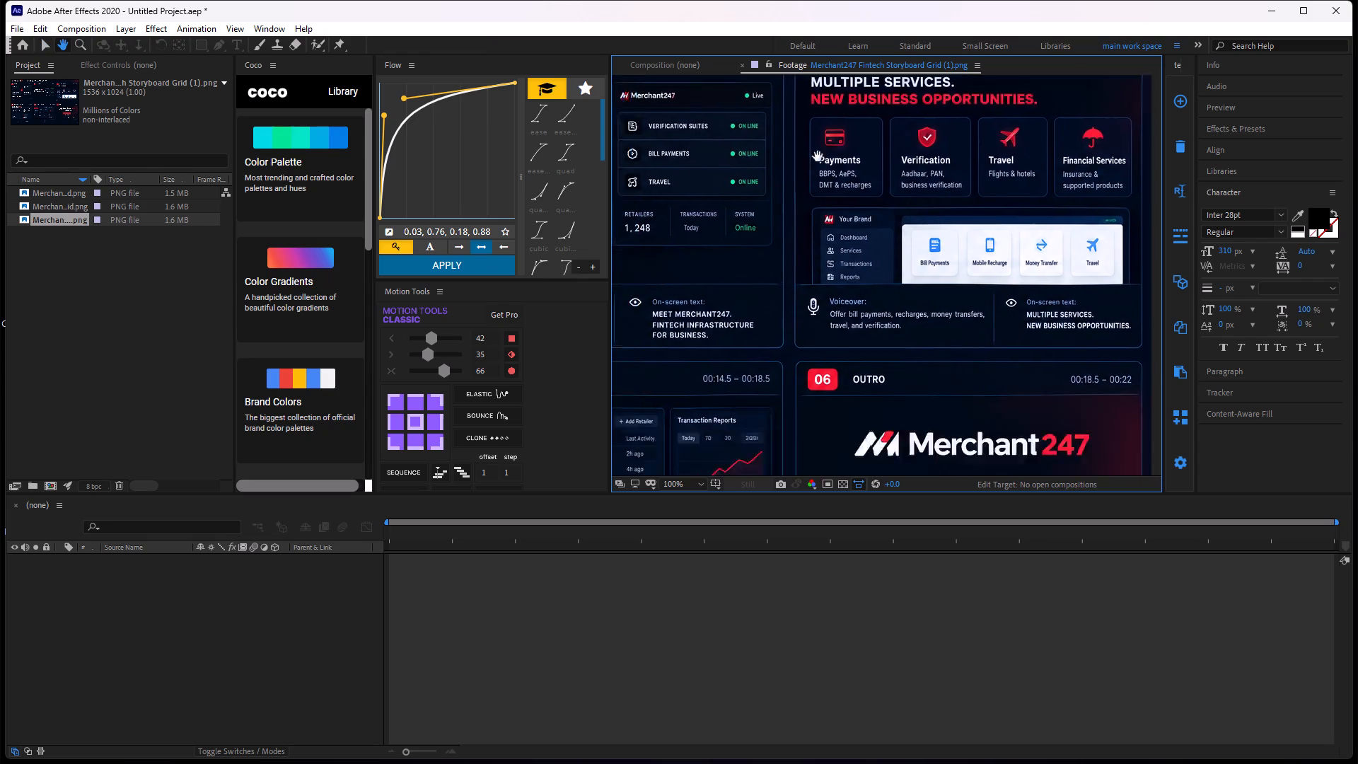
middle_drag(818, 156, 839, 120)
middle_drag(809, 250, 942, 47)
middle_drag(873, 242, 1076, 300)
middle_drag(941, 323, 1060, 322)
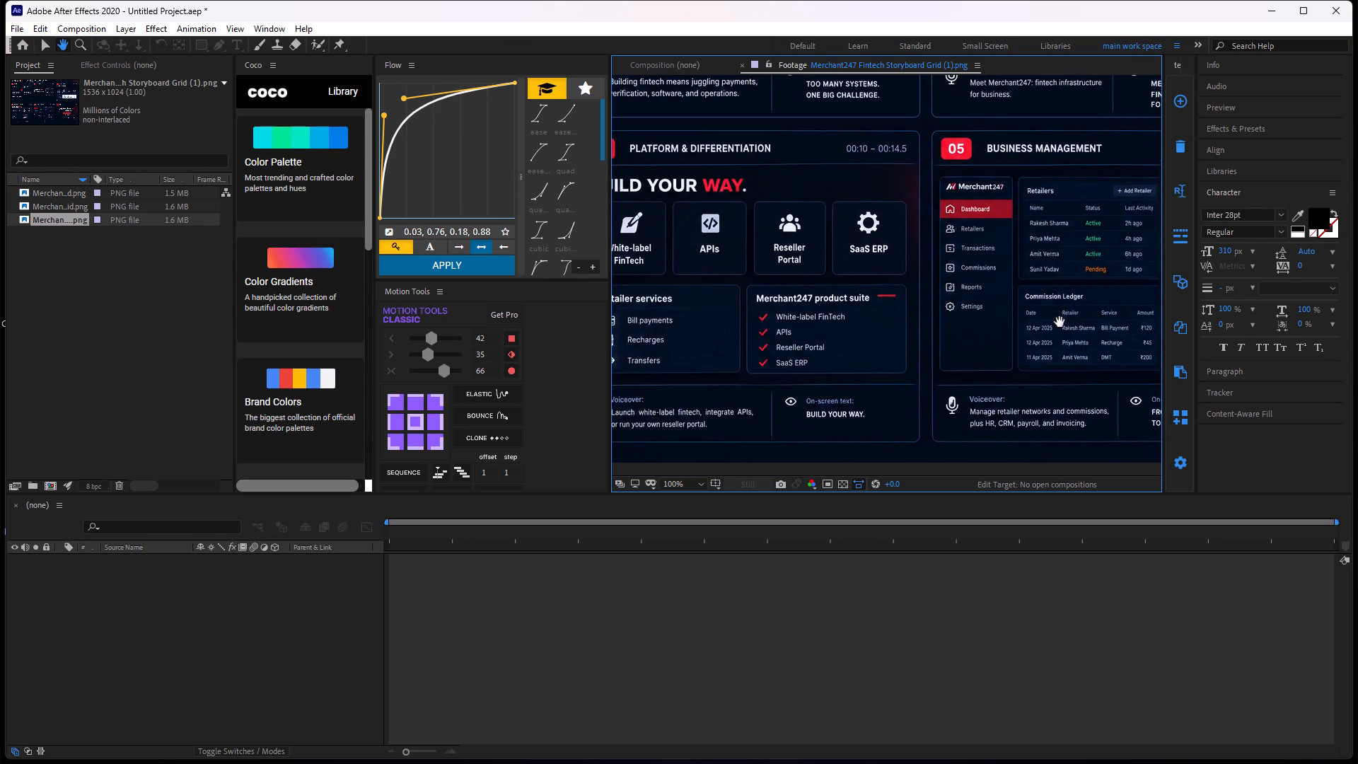
middle_drag(1060, 322, 864, 380)
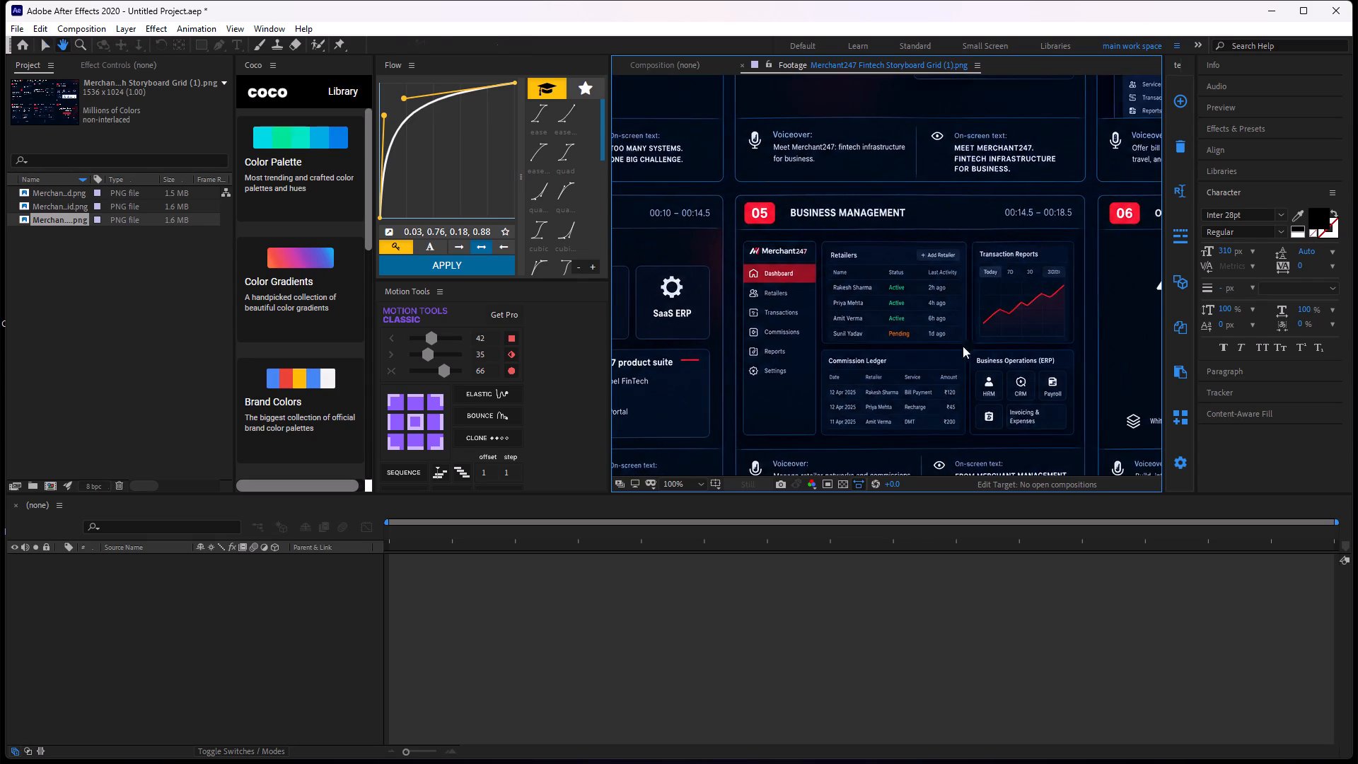
middle_drag(891, 376, 753, 395)
Delete Merchant247 Fintech Storyboard Grid (1).png from the project.
click(134, 279)
click(47, 223)
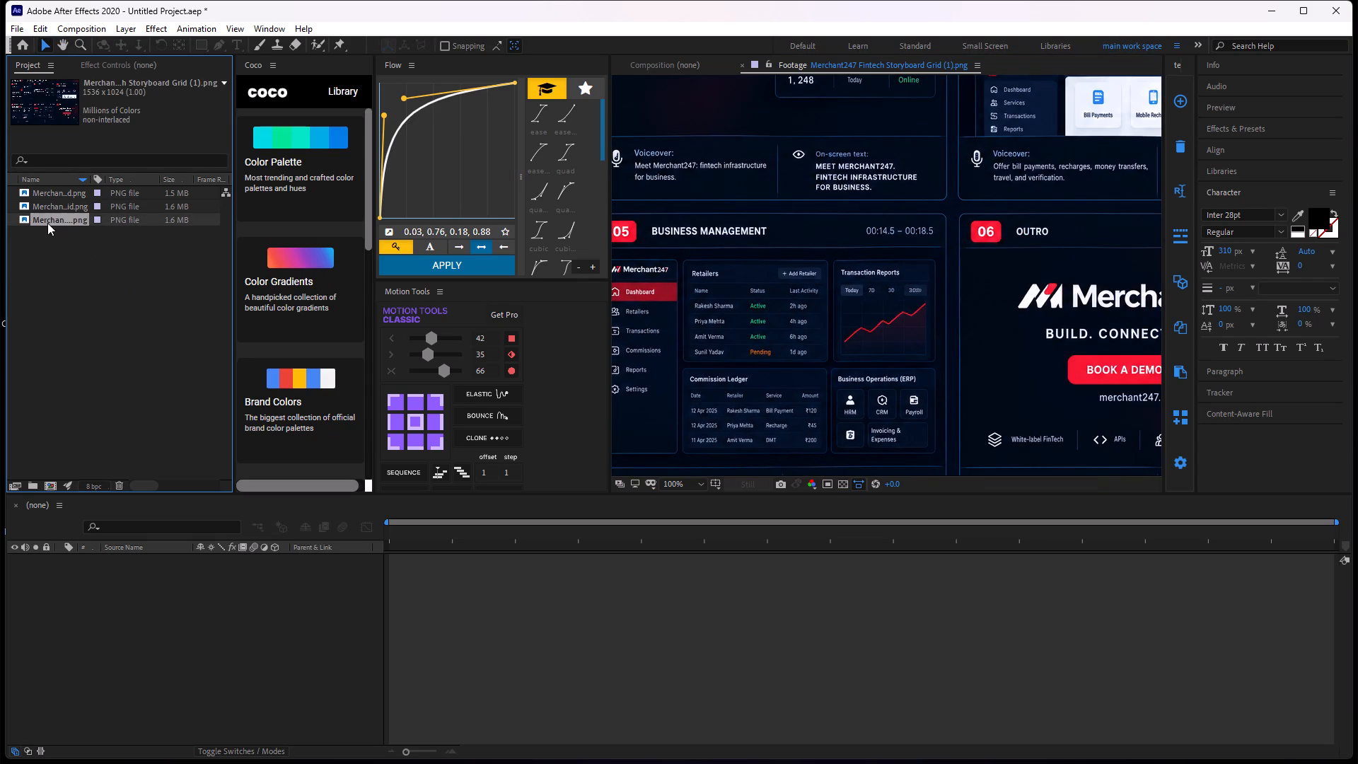
key(BackSpace)
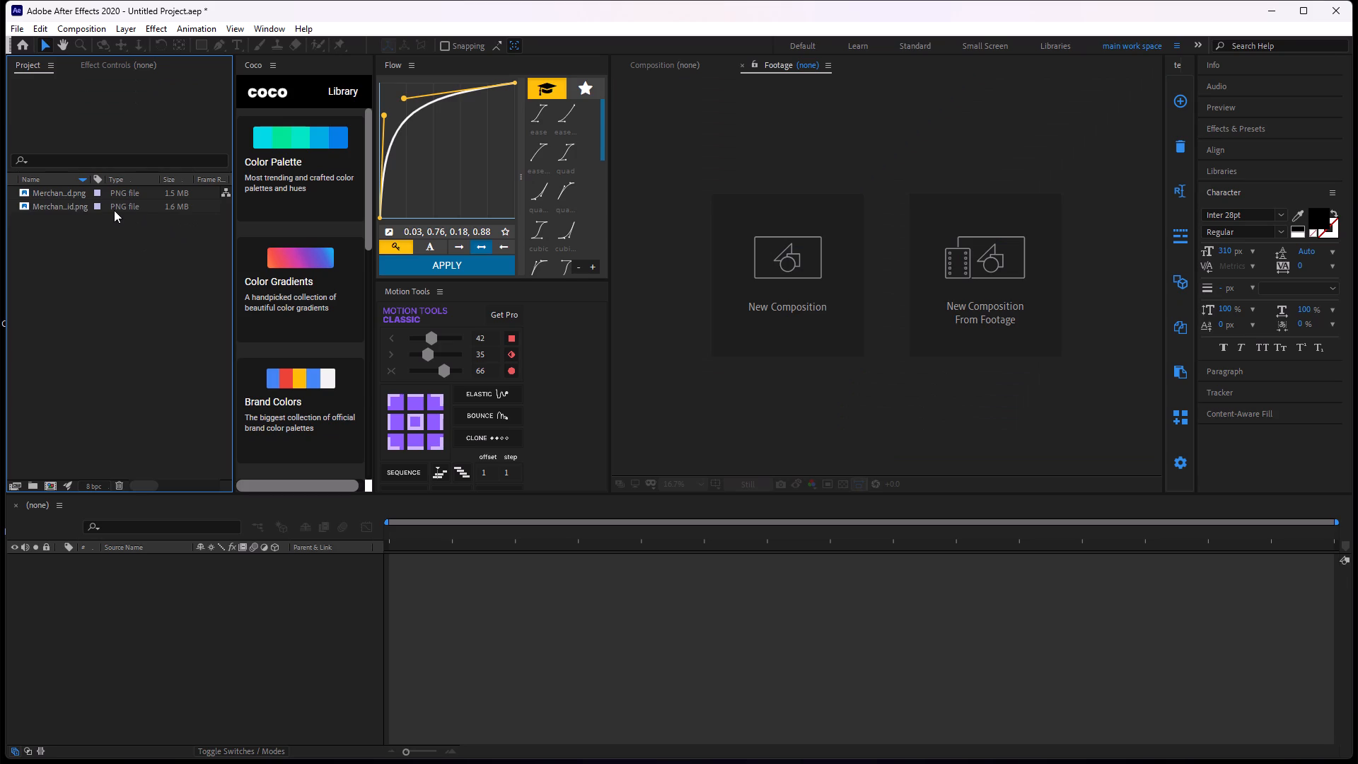
Open the Merchant247 Fintech Storyboard Grid.png footage and examine its frames and voiceover text up close.
click(114, 210)
double_click(103, 209)
double_click(49, 201)
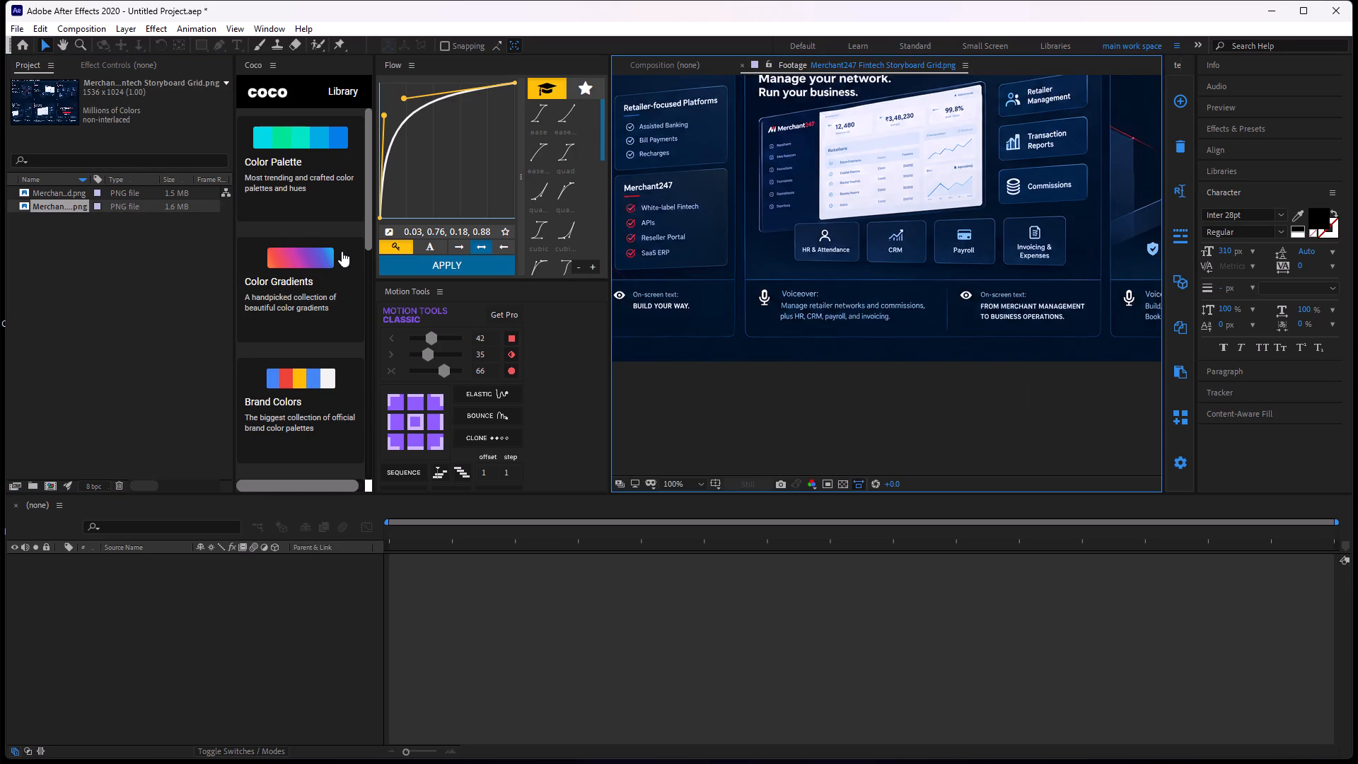
scroll(971, 241, up, 1)
middle_drag(964, 379, 1081, 577)
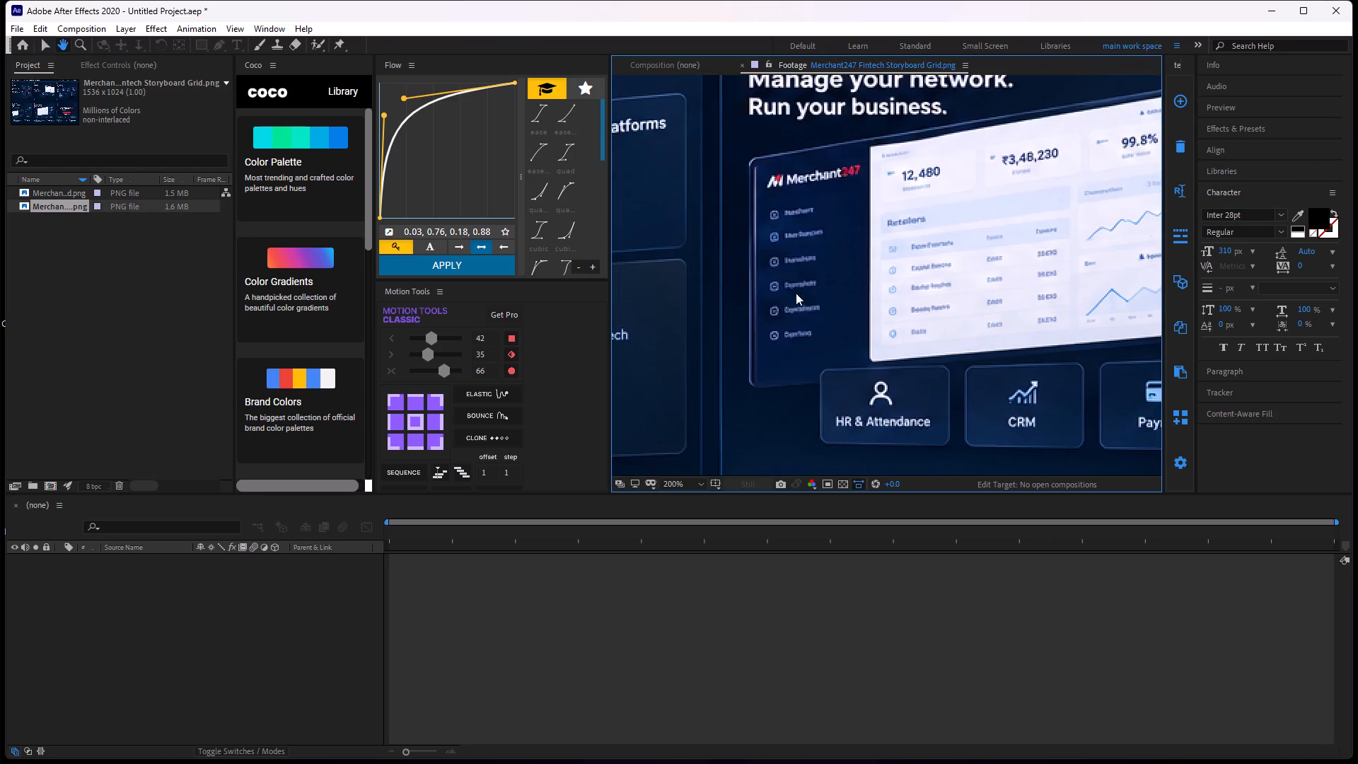
middle_drag(753, 222, 1193, 368)
middle_drag(854, 266, 992, 395)
middle_drag(930, 324, 1098, 461)
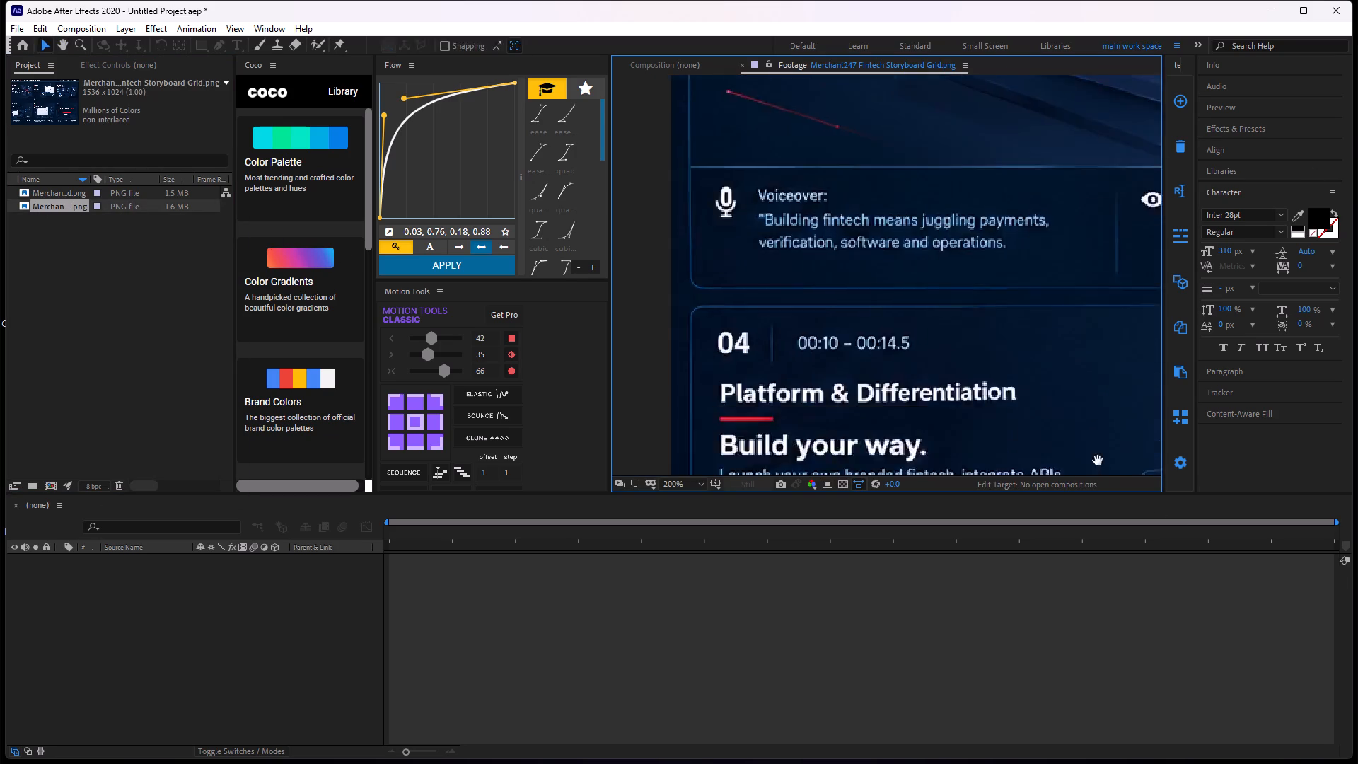
middle_drag(1098, 461, 1091, 497)
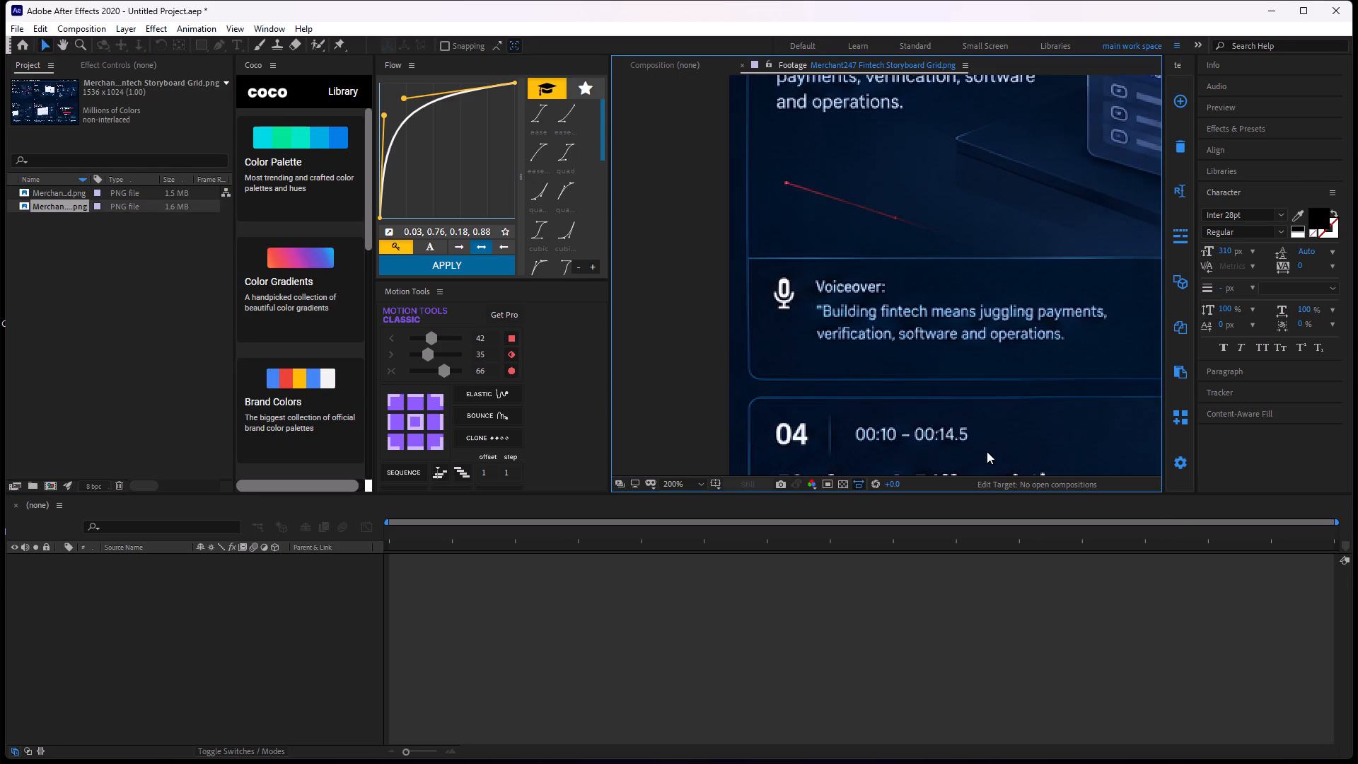
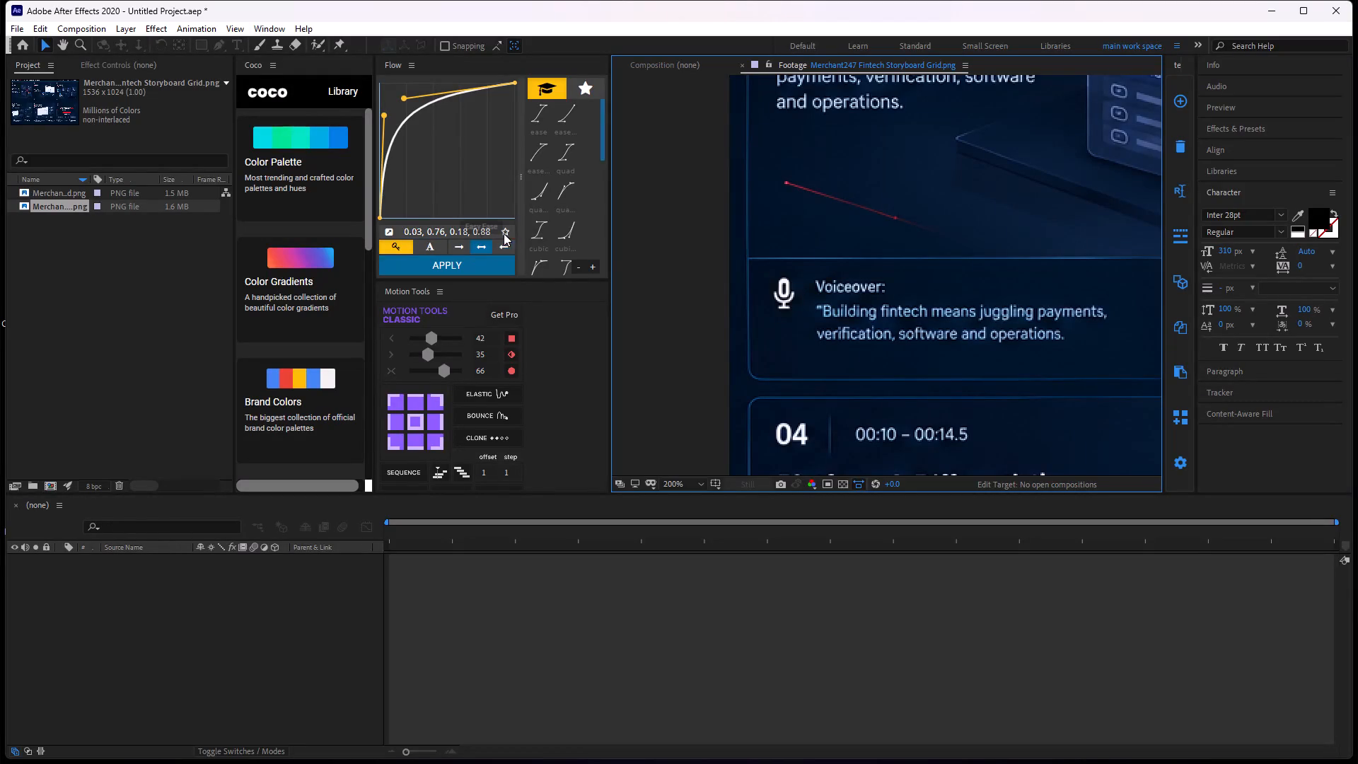
Examine the remaining frames of the Merchant247 Fintech Storyboard Grid.png footage, including Financial Services, Outro, The Problem and Introduction.
scroll(945, 246, down, 2)
middle_drag(975, 233, 722, 249)
scroll(722, 249, up, 1)
middle_drag(1011, 243, 917, 256)
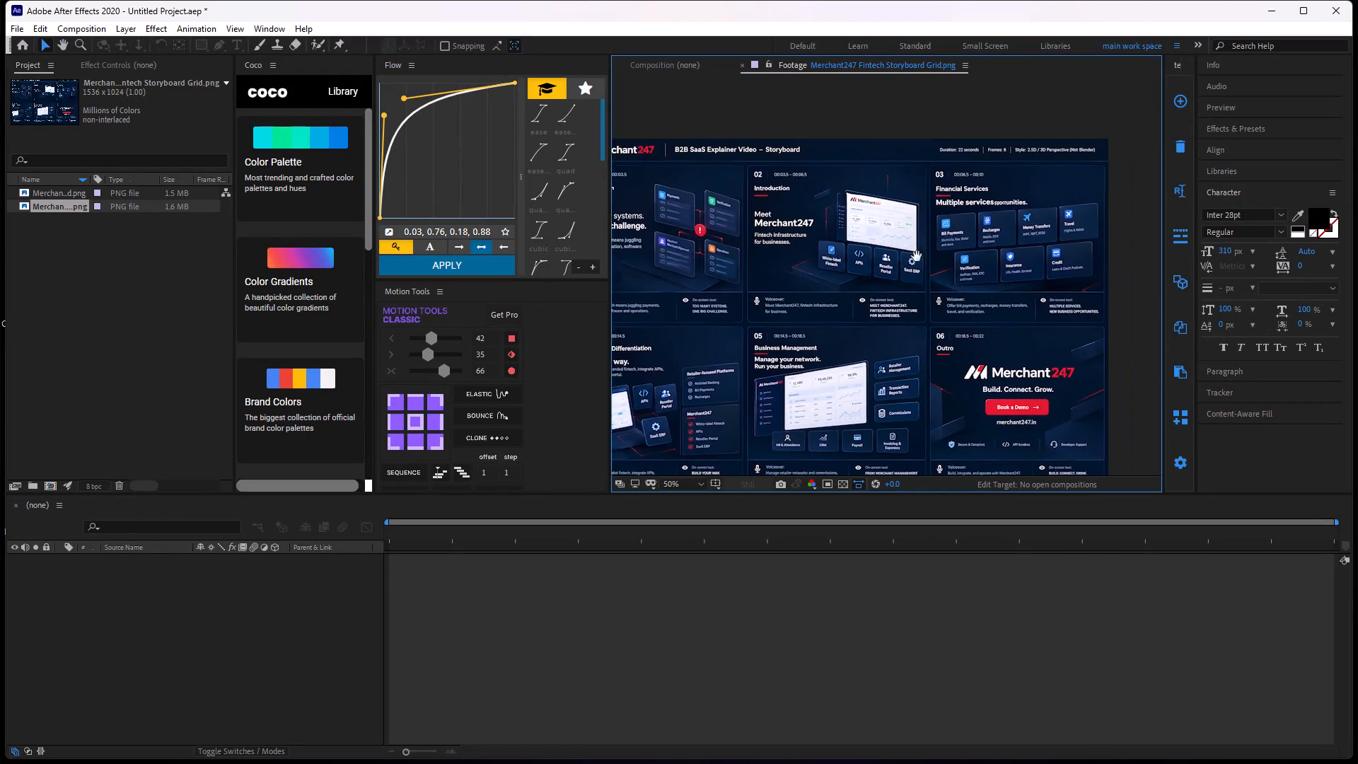
middle_drag(917, 256, 924, 243)
scroll(808, 212, up, 1)
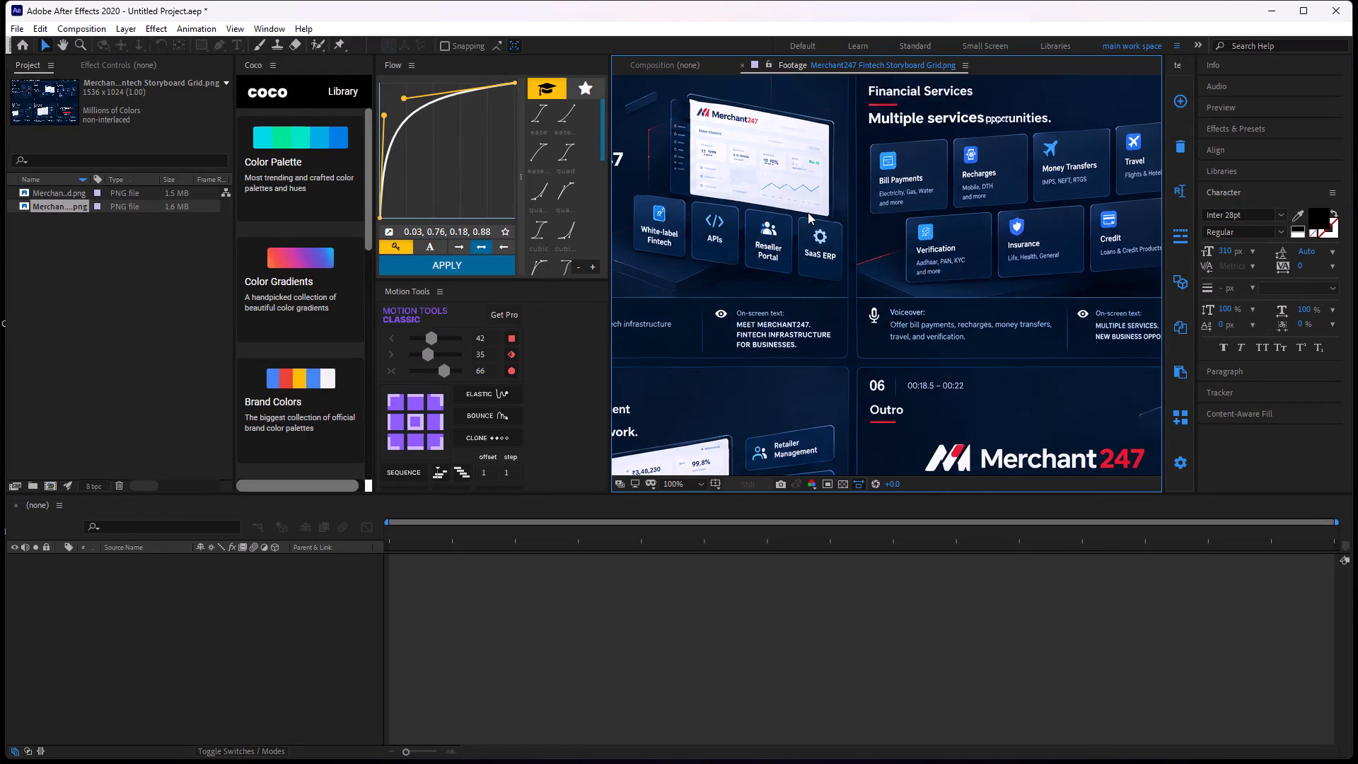
middle_drag(830, 219, 920, 257)
middle_drag(955, 303, 1357, 414)
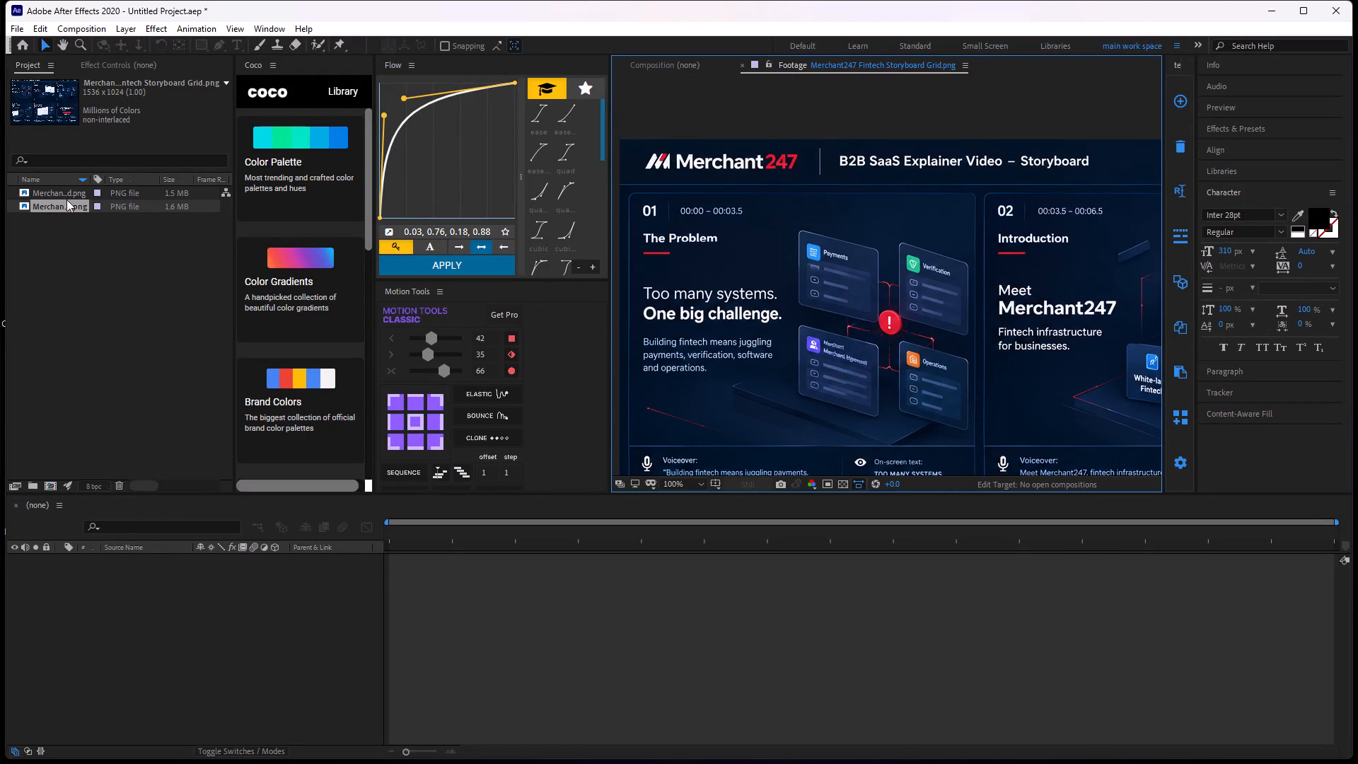
Delete Merchant247 Fintech Storyboard Grid.png from the project.
click(59, 204)
key(BackSpace)
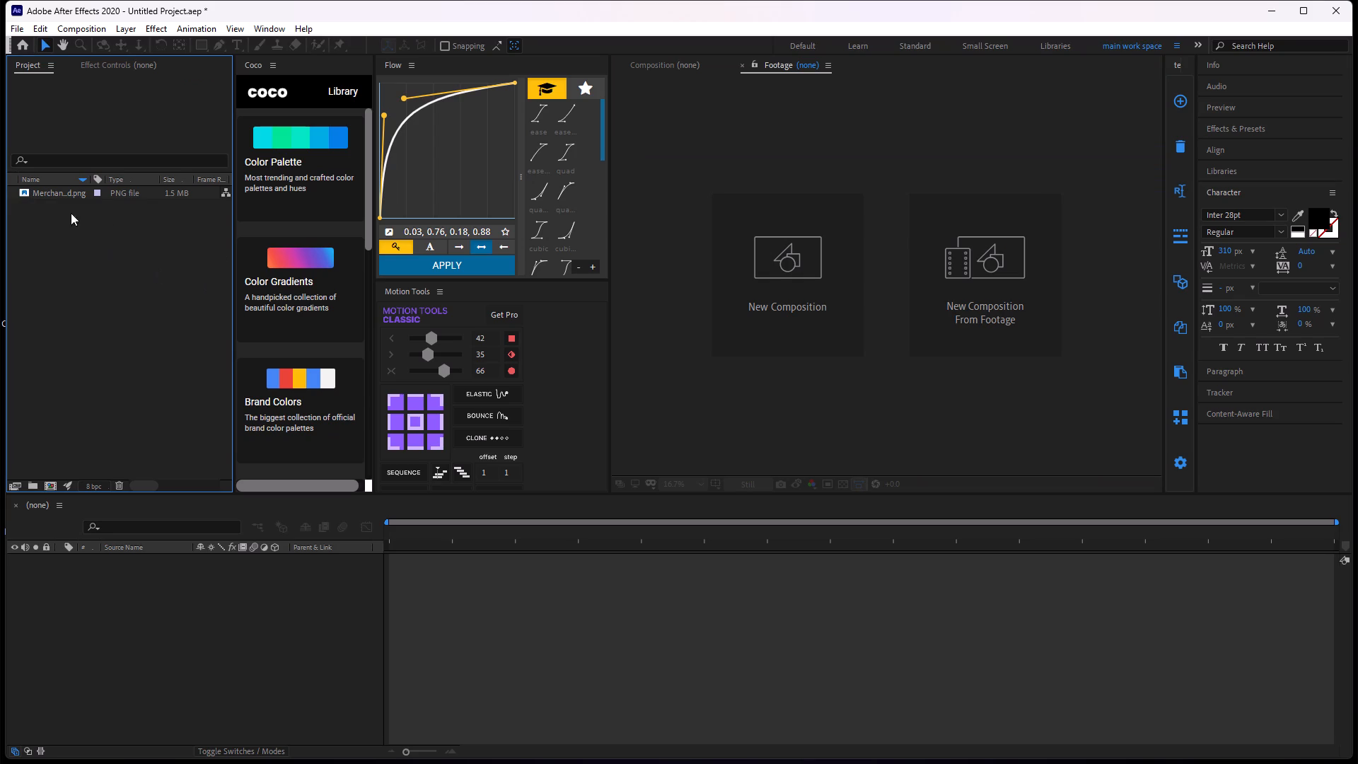
Open the Merchant247 Fintech Storyboard.png footage and examine its frames, from Introduction and Financial Services to Platform & Differentiation, Business Management and Outro.
click(76, 187)
double_click(74, 190)
middle_drag(944, 228, 931, 227)
middle_drag(1055, 239, 936, 267)
middle_drag(1018, 245, 861, 253)
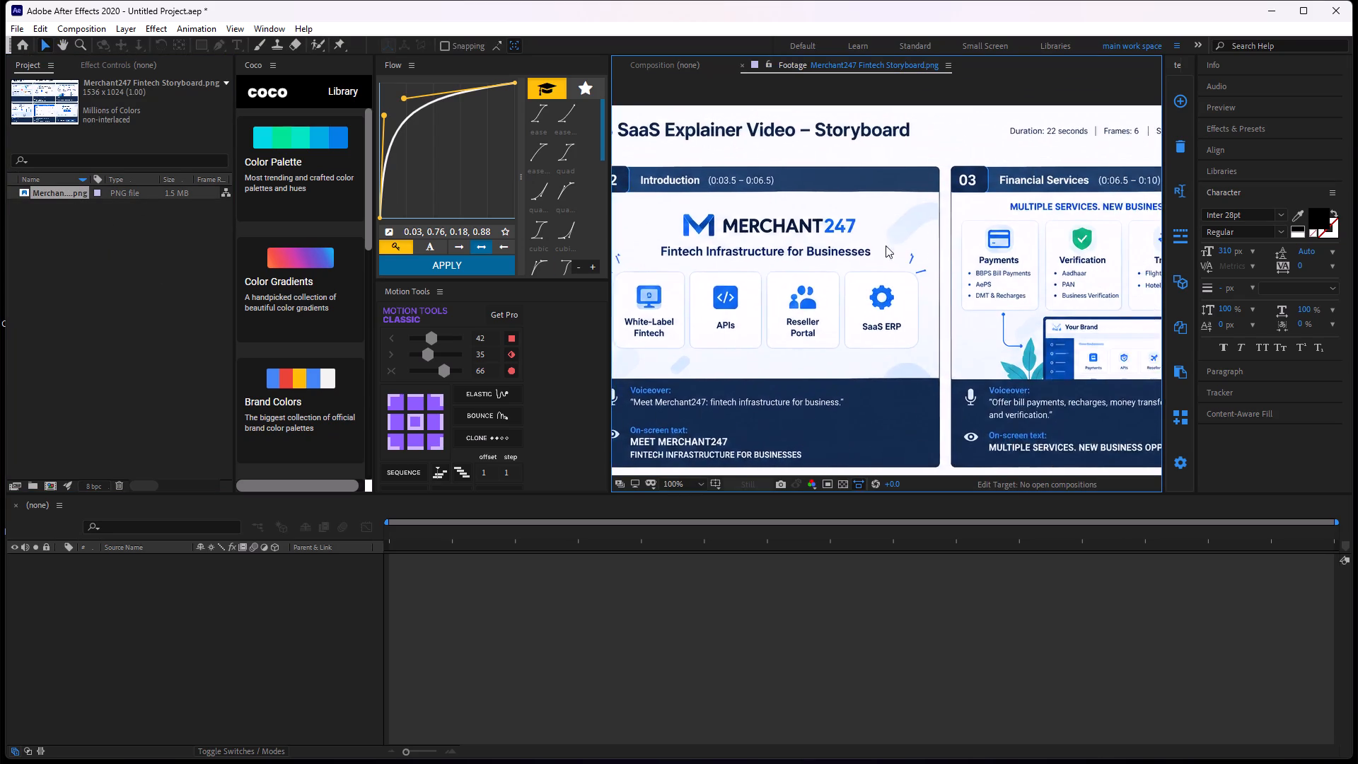
middle_drag(916, 230, 649, 172)
middle_drag(899, 209, 1166, 117)
middle_drag(1114, 176, 1019, 330)
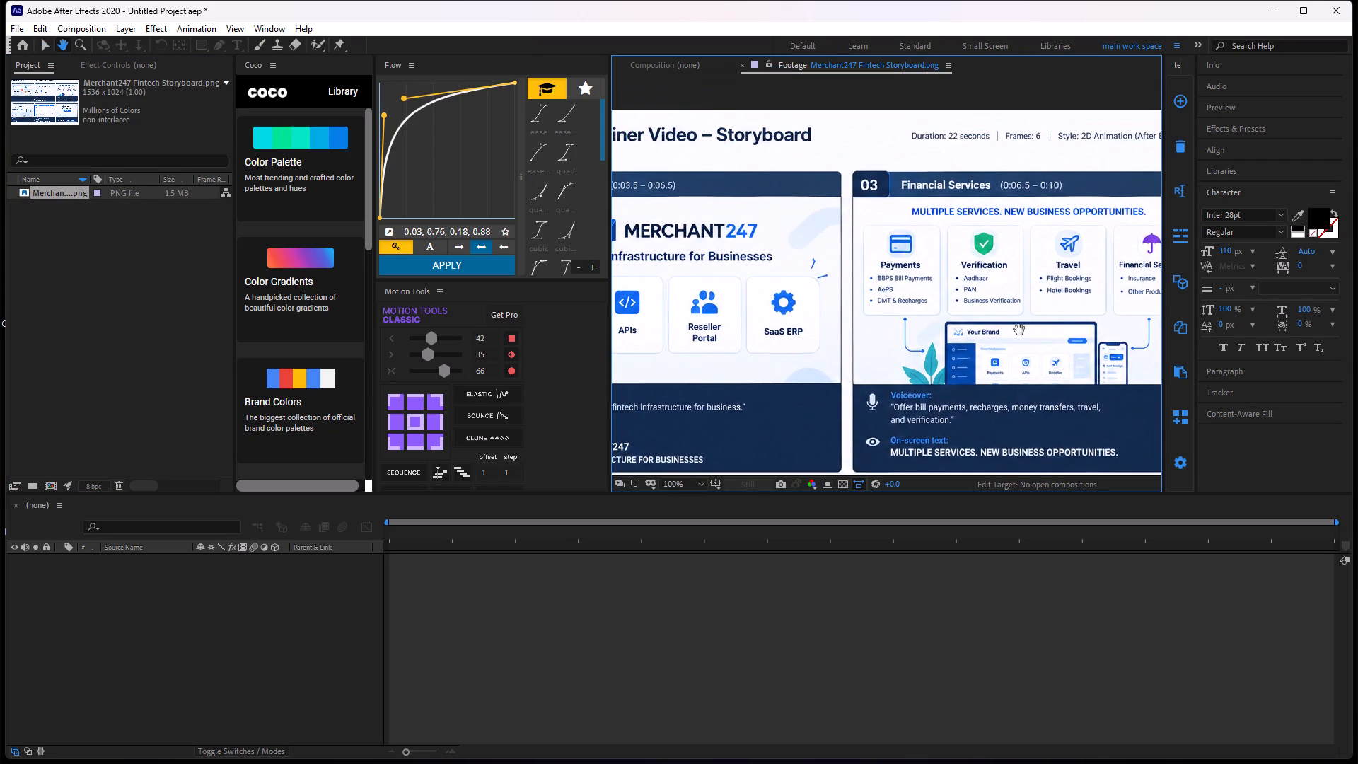
middle_drag(1019, 330, 1033, 260)
middle_drag(957, 279, 859, 269)
scroll(1006, 266, up, 1)
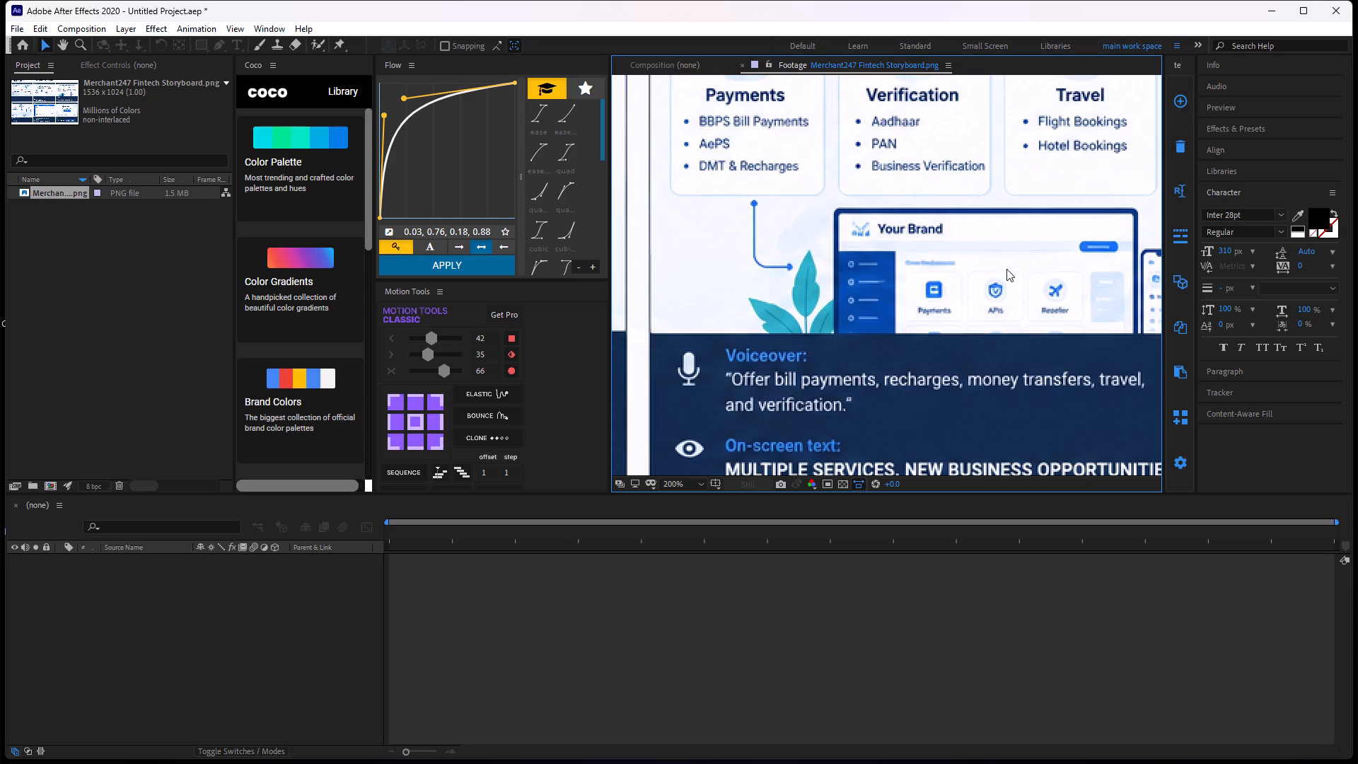
scroll(994, 280, down, 1)
middle_drag(938, 260, 1017, 188)
middle_drag(938, 367, 1078, 174)
middle_drag(939, 347, 855, 319)
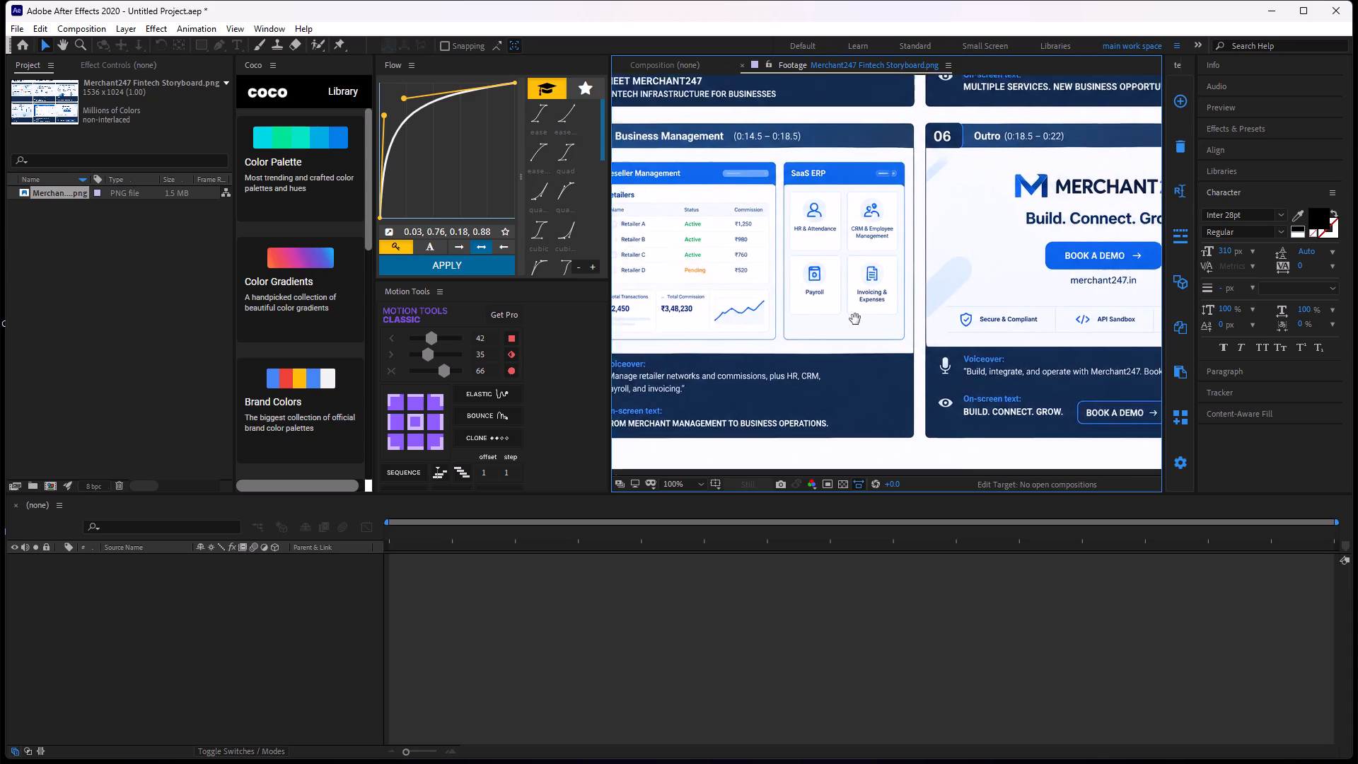
middle_drag(855, 319, 924, 308)
middle_drag(866, 328, 1066, 313)
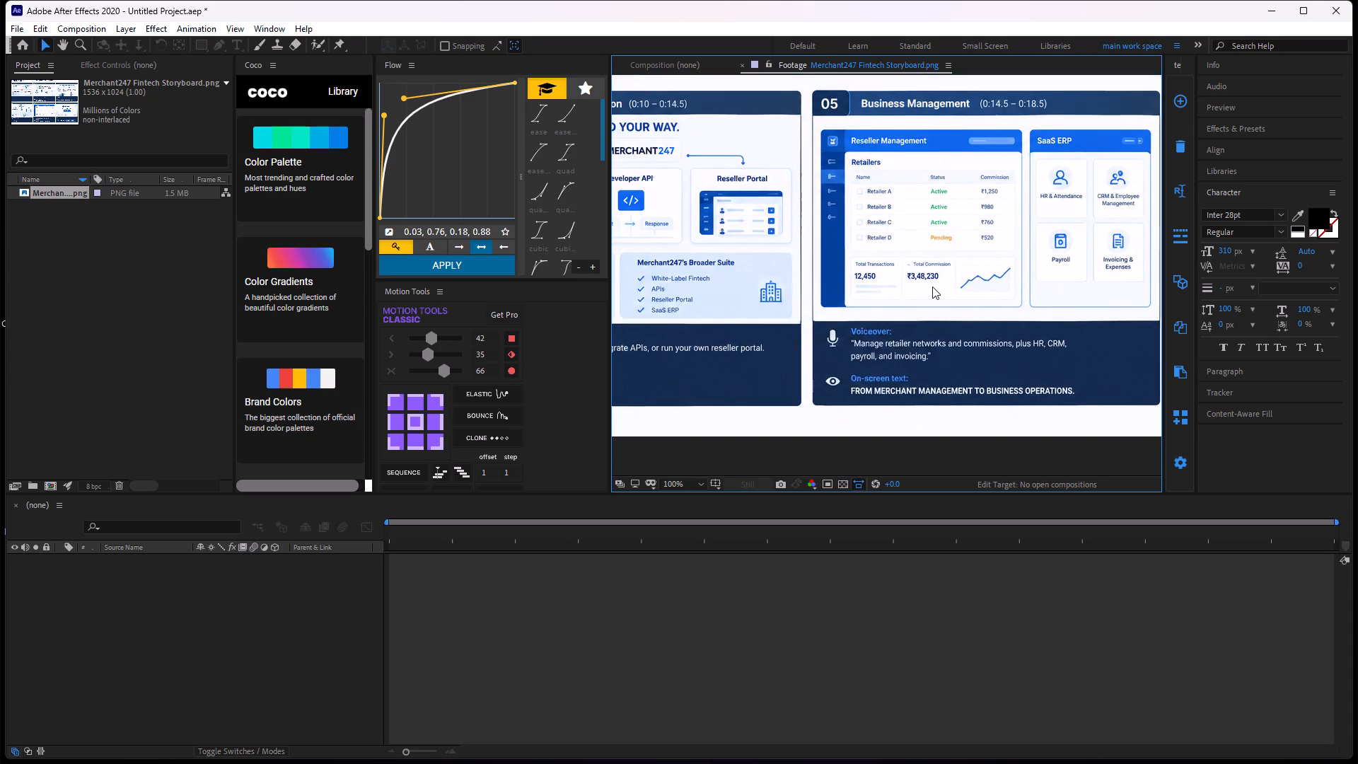
middle_drag(935, 289, 1103, 316)
middle_drag(963, 337, 1022, 325)
Create a new 1920 x 1080 composition named Comp 1 at 23.976 fps with a duration of 0:00:25:00.
click(731, 568)
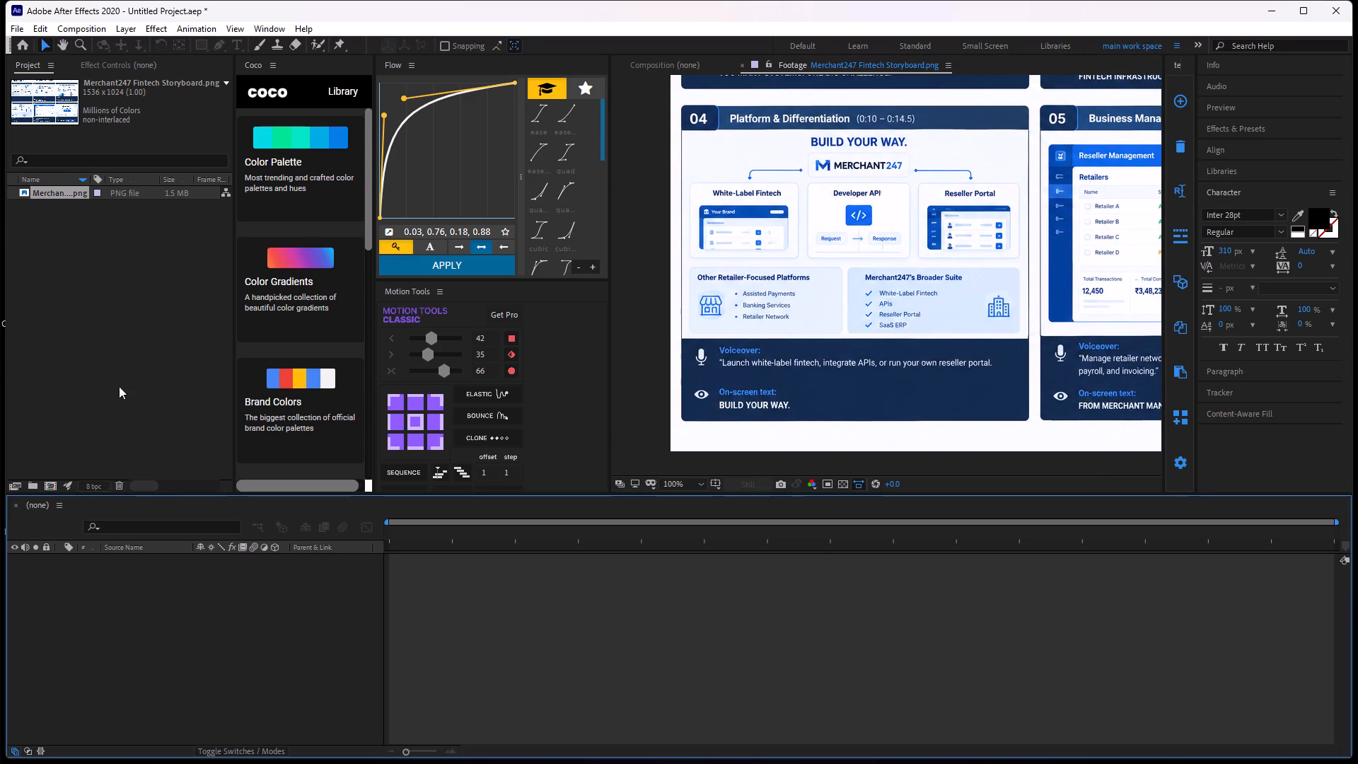
drag(188, 615, 194, 603)
click(705, 73)
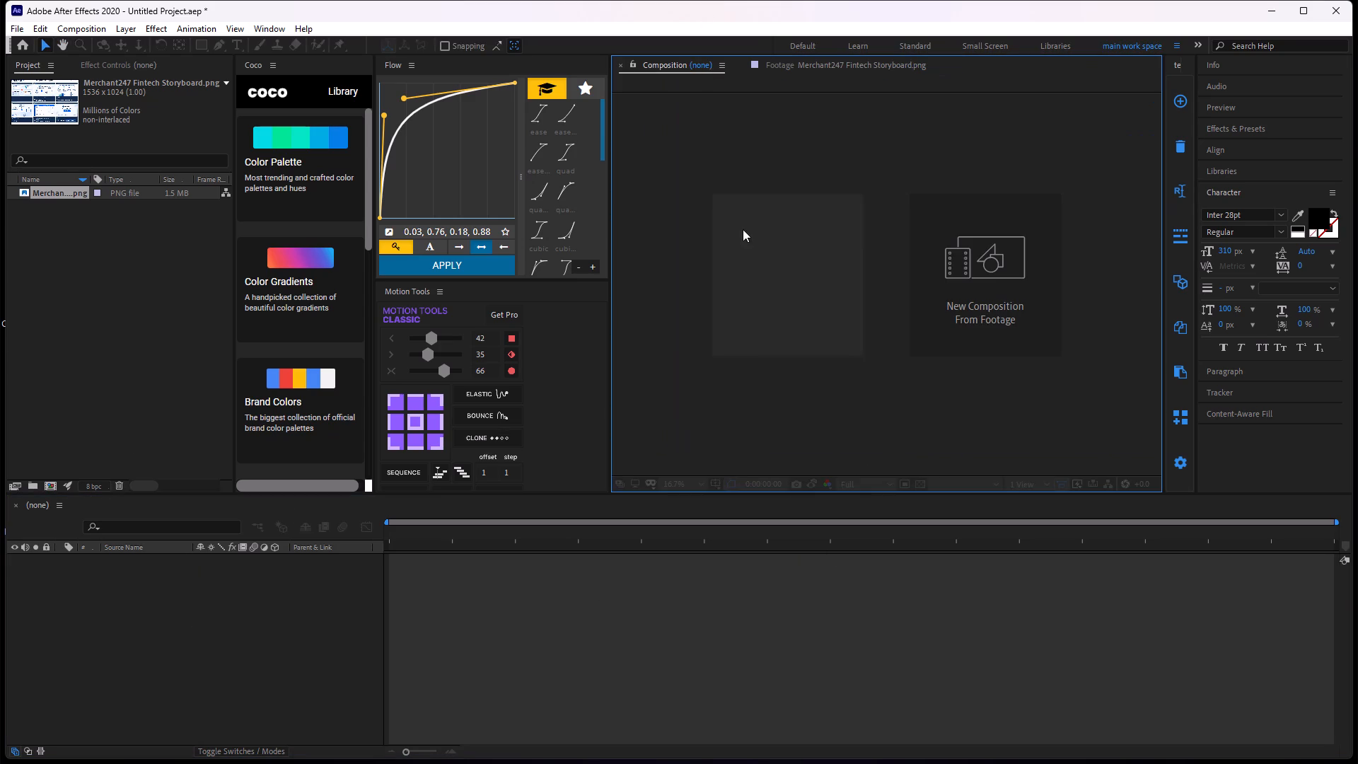
click(743, 230)
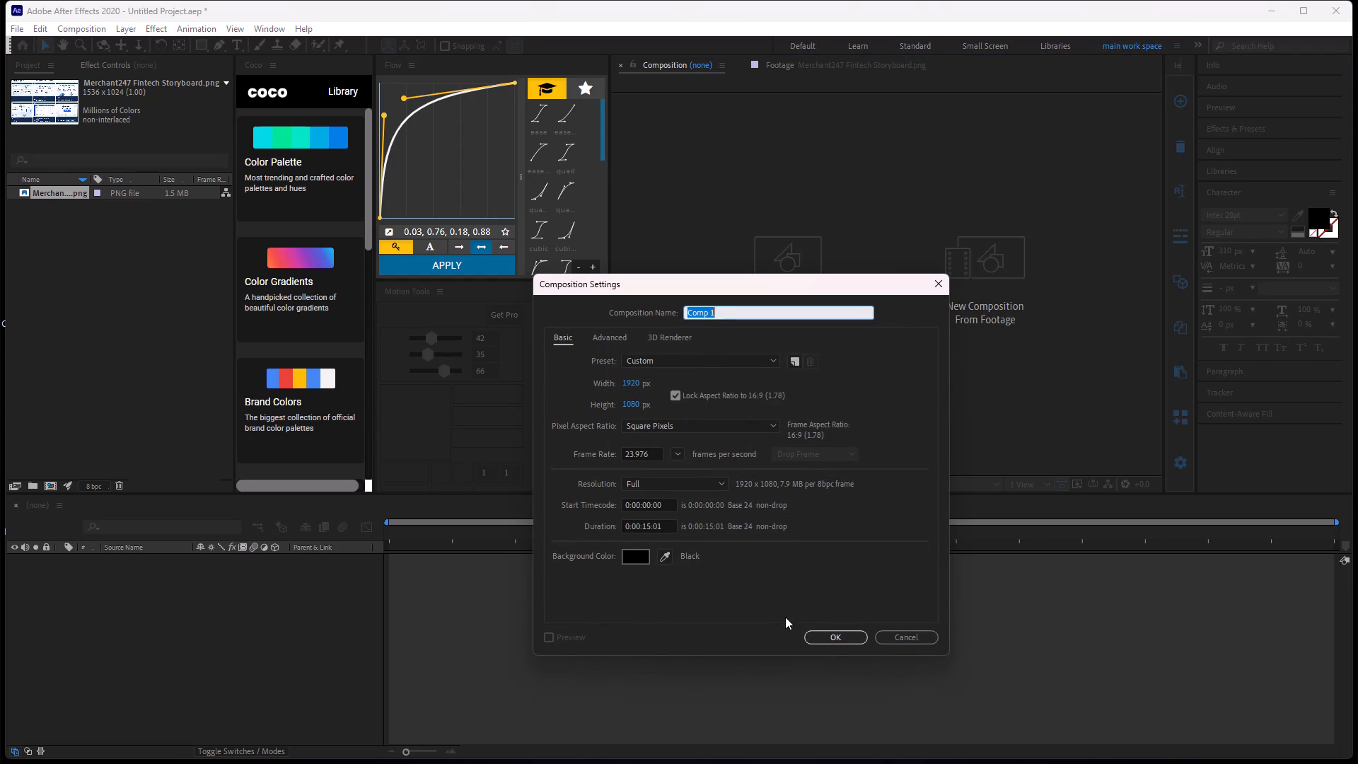
drag(652, 529, 659, 529)
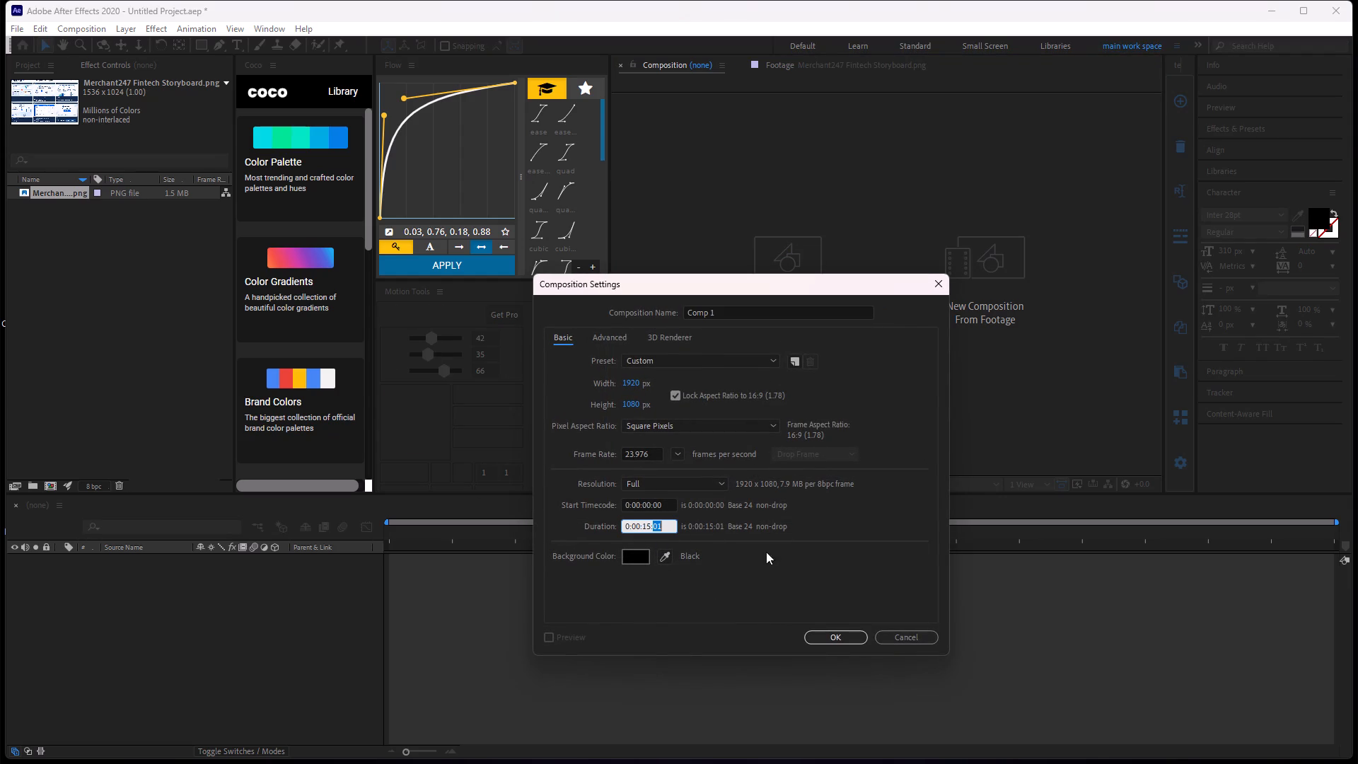
click(651, 524)
key(BackSpace)
key(BackSpace)
text(25)
click(658, 527)
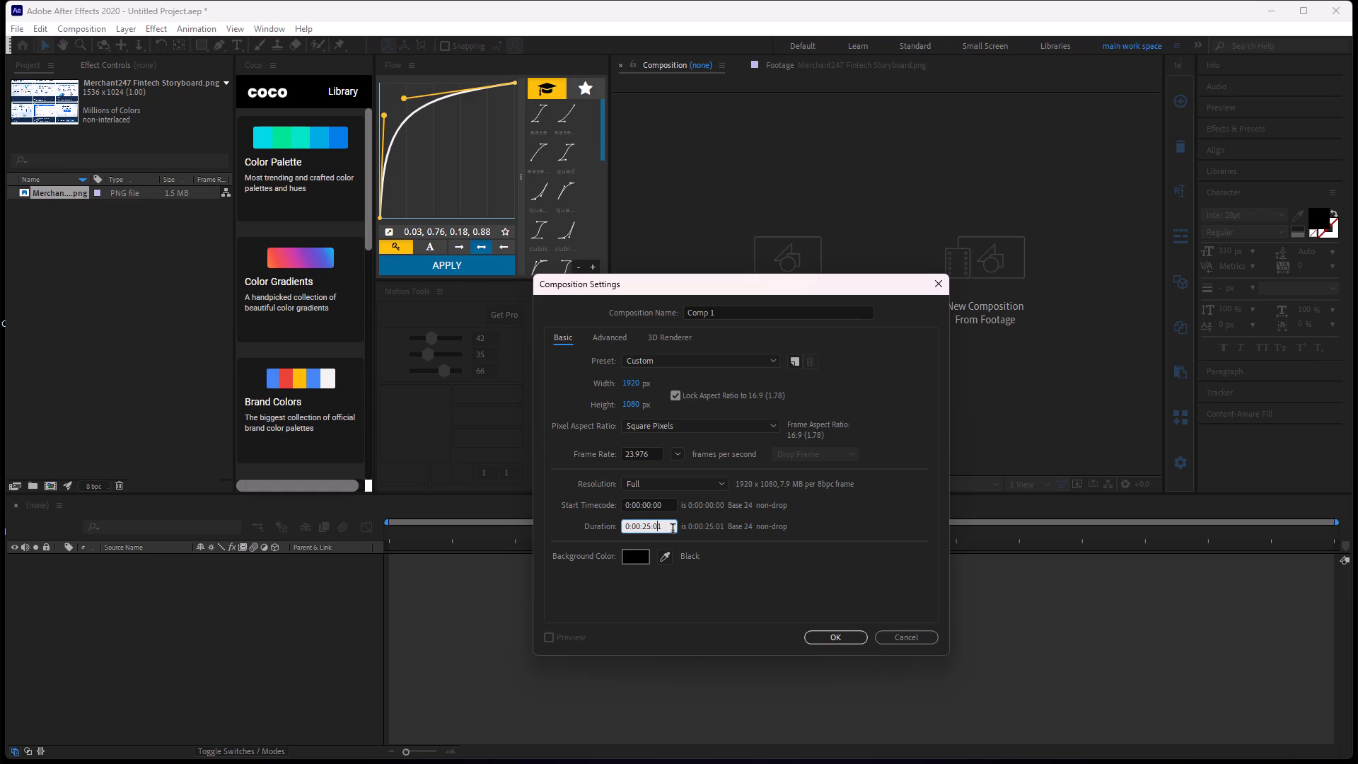
click(661, 531)
key(BackSpace)
click(840, 644)
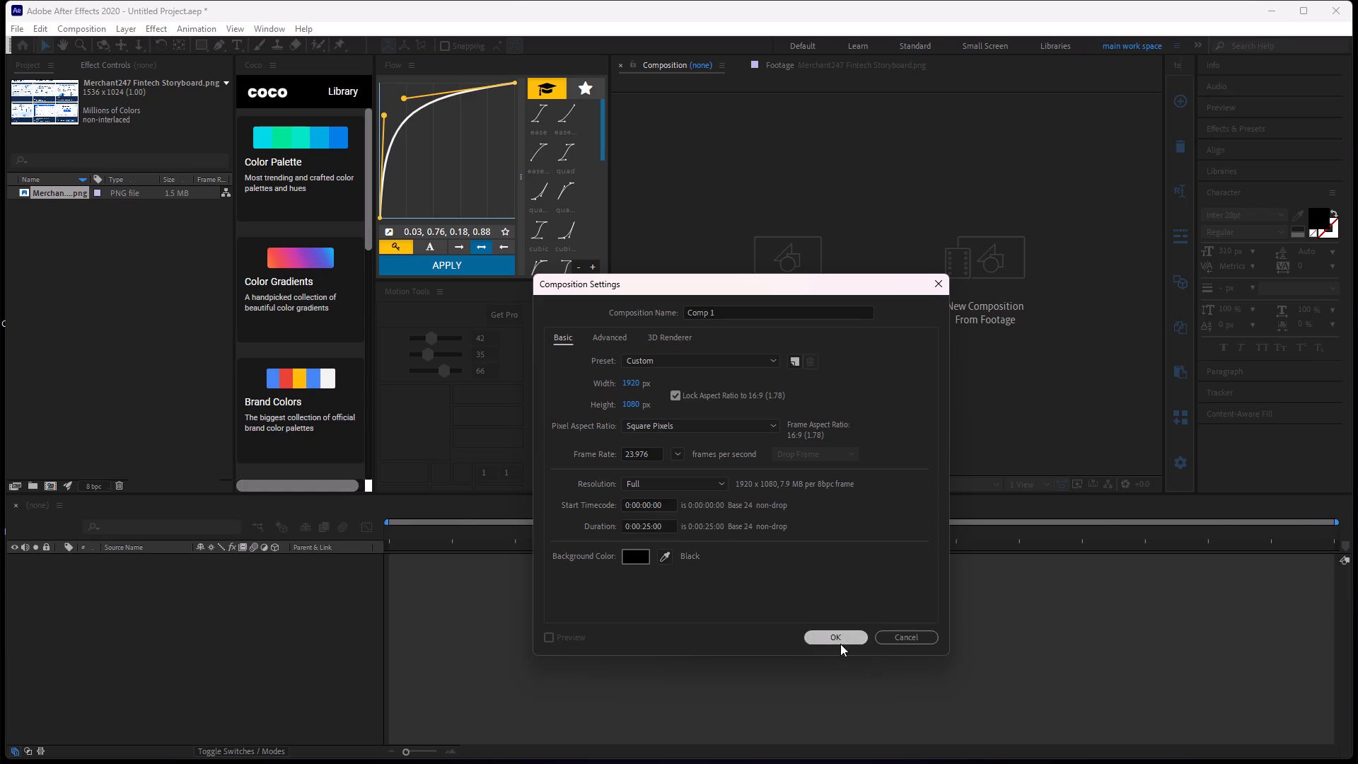
Import final storyboard.png from the storyboard folder into the project.
key(ctrl+i)
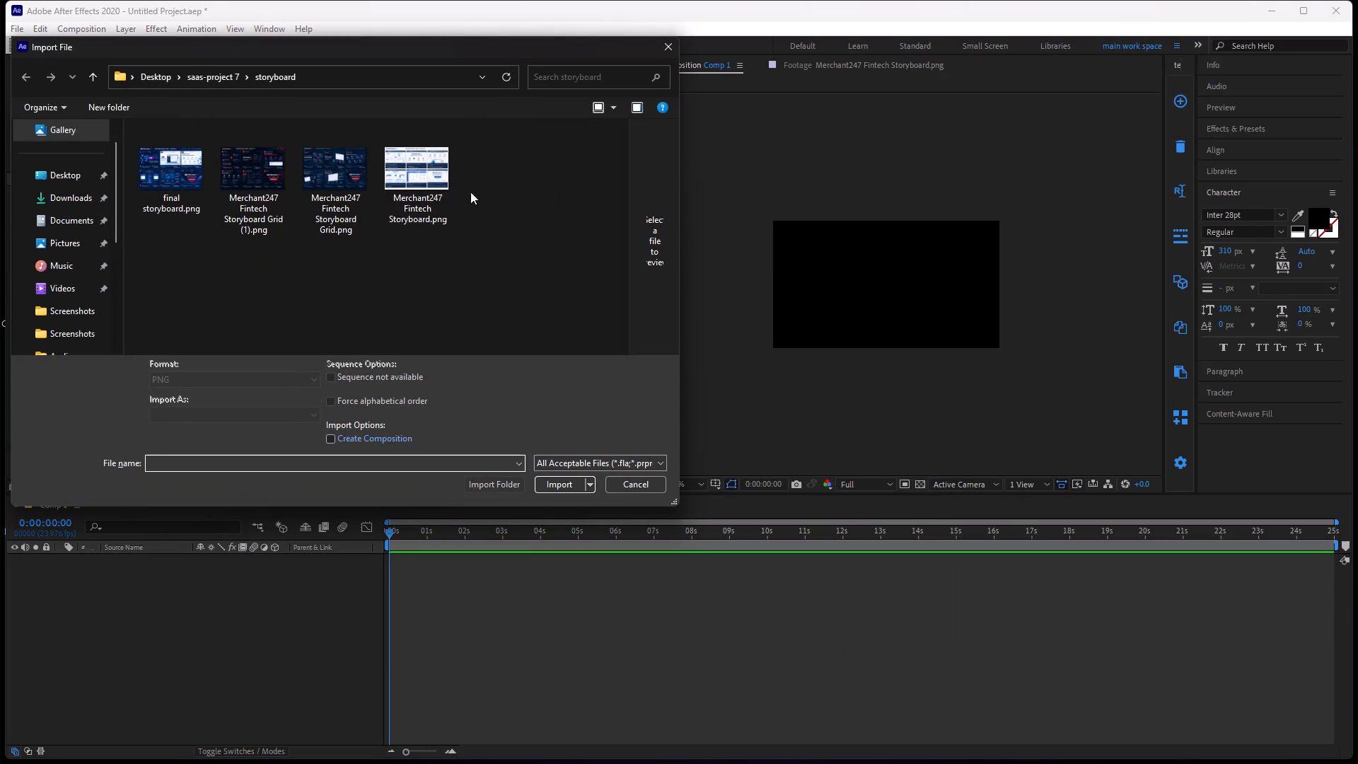
click(196, 178)
click(568, 474)
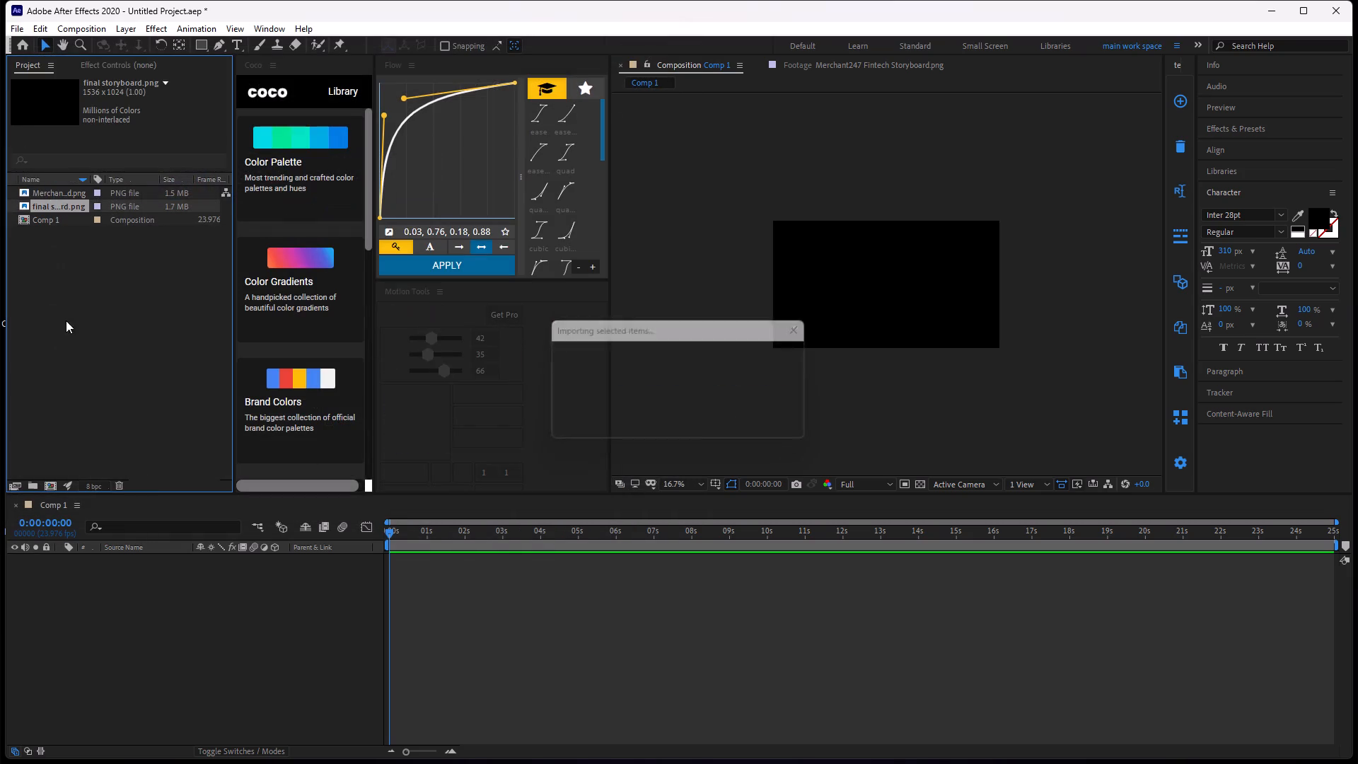
Maximize the After Effects window and create a new folder at the top level of the project.
click(109, 277)
click(69, 327)
right_click(67, 323)
click(2, 347)
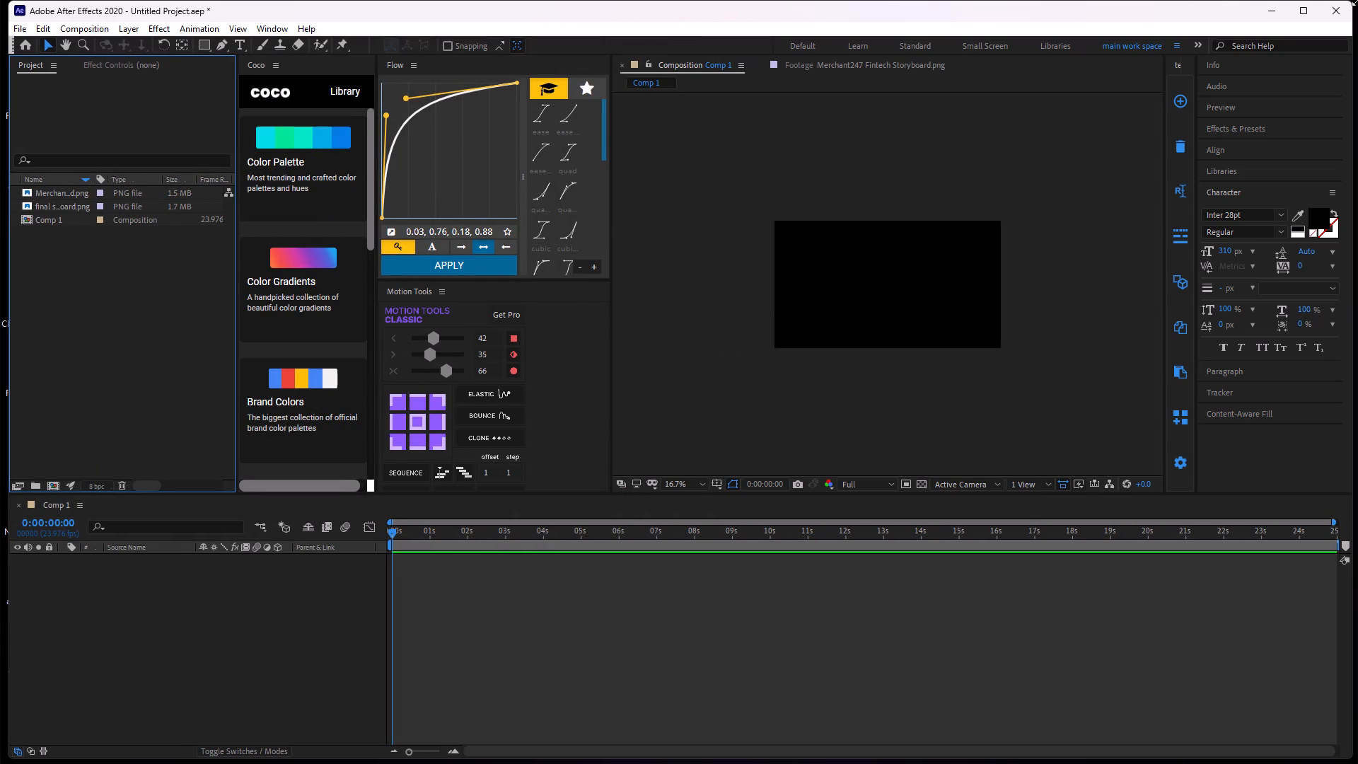
click(1299, 16)
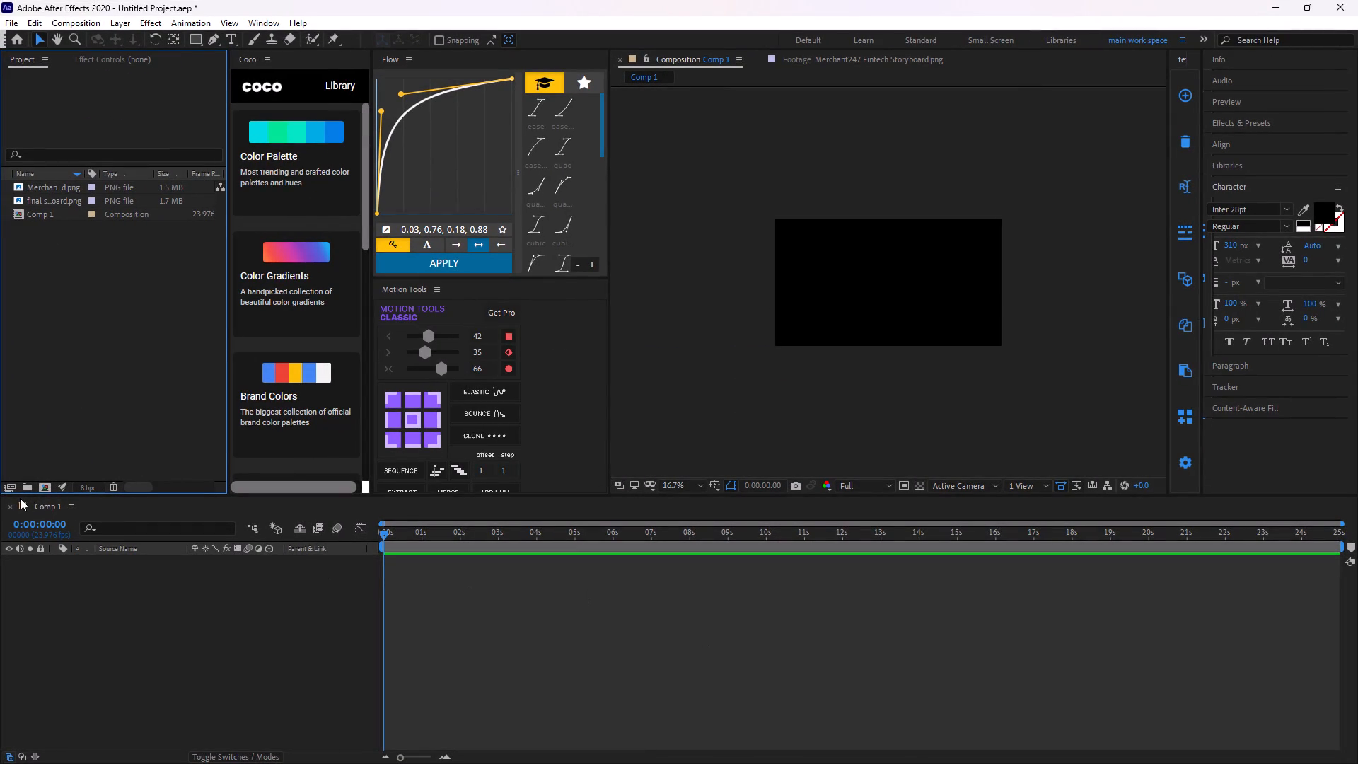
click(30, 489)
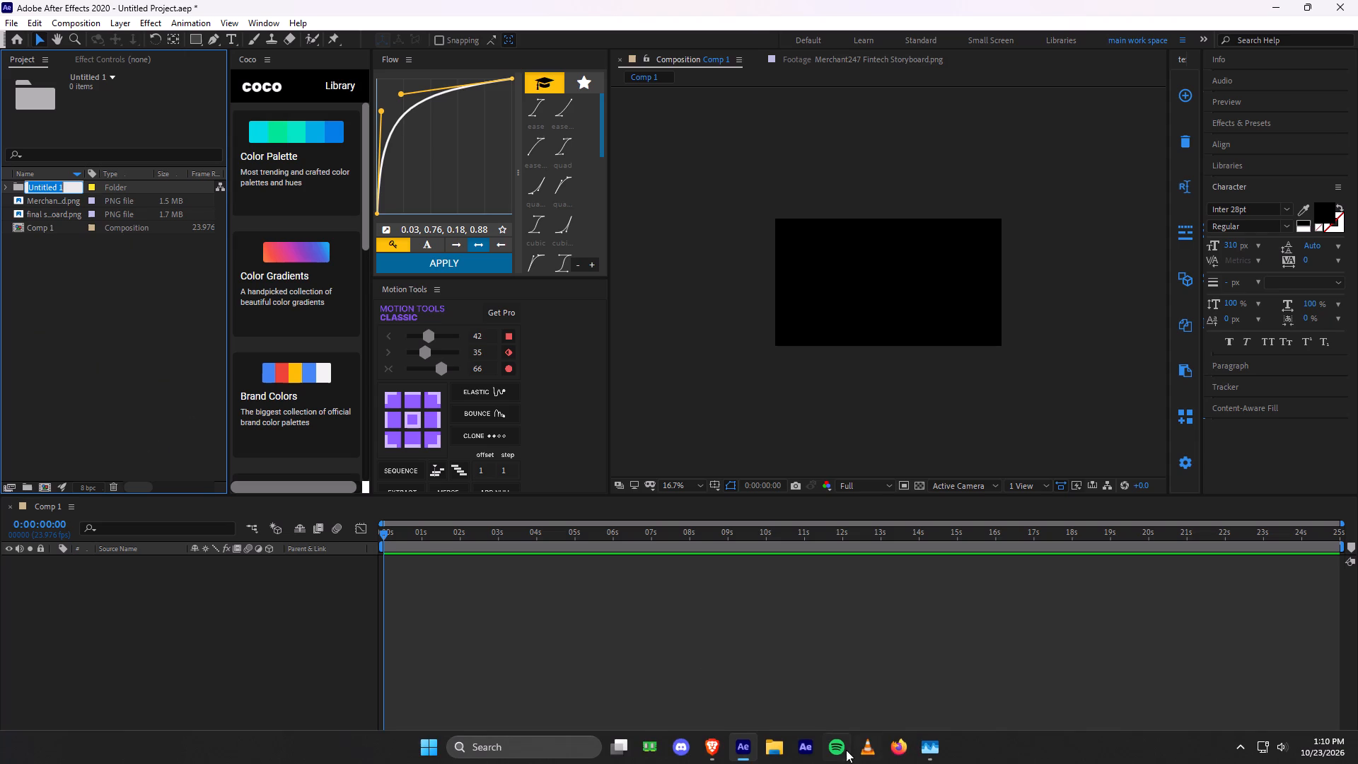
Switch to YouTube in the Brave browser and search for "hilt" and then "hilt phonk".
click(704, 748)
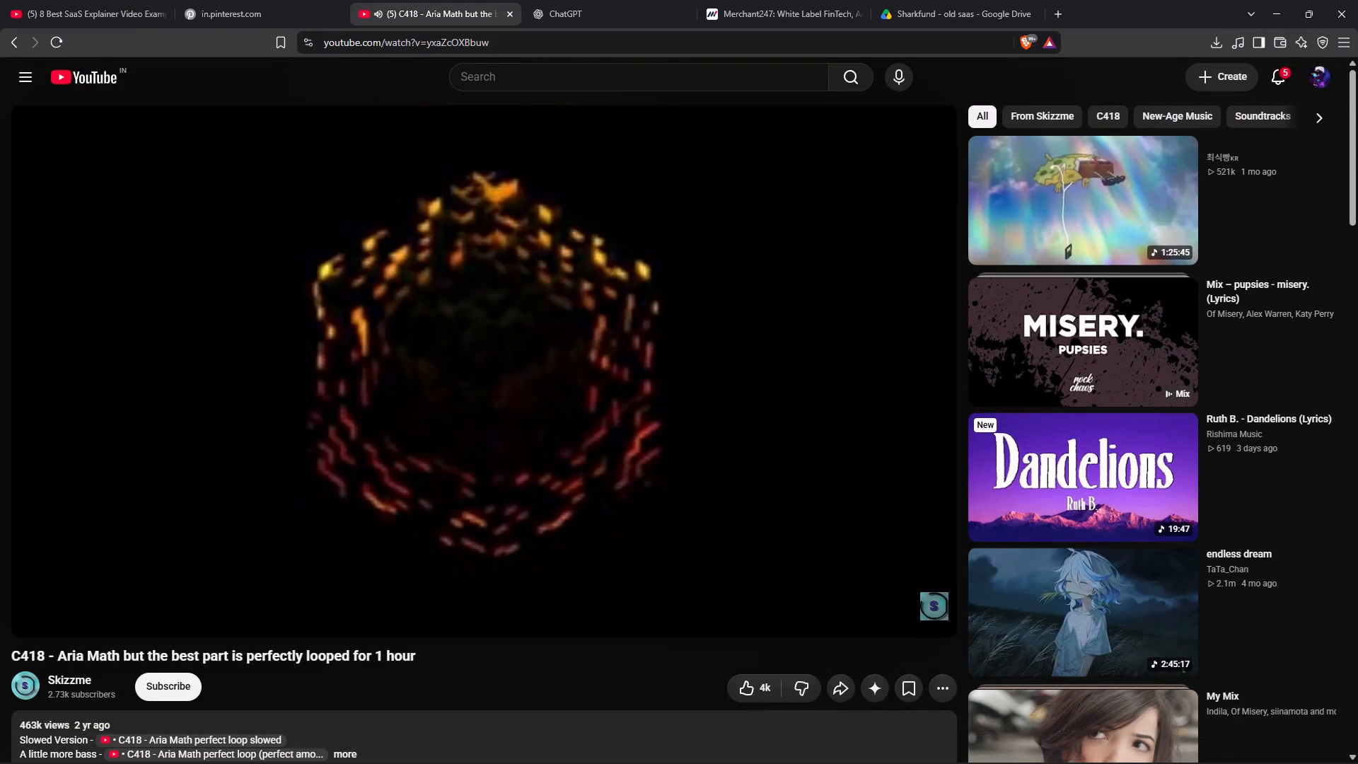
click(516, 75)
text(hily)
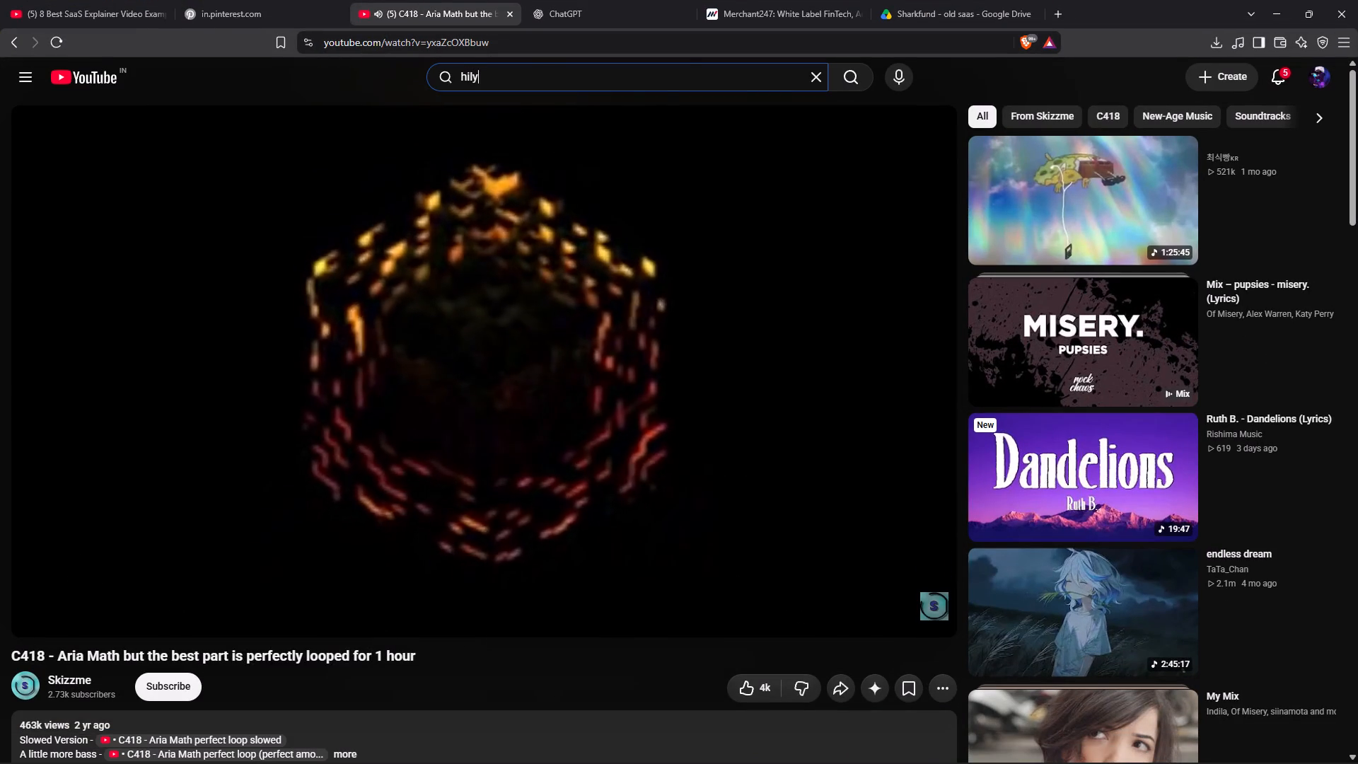
key(BackSpace)
key(t)
key(Return)
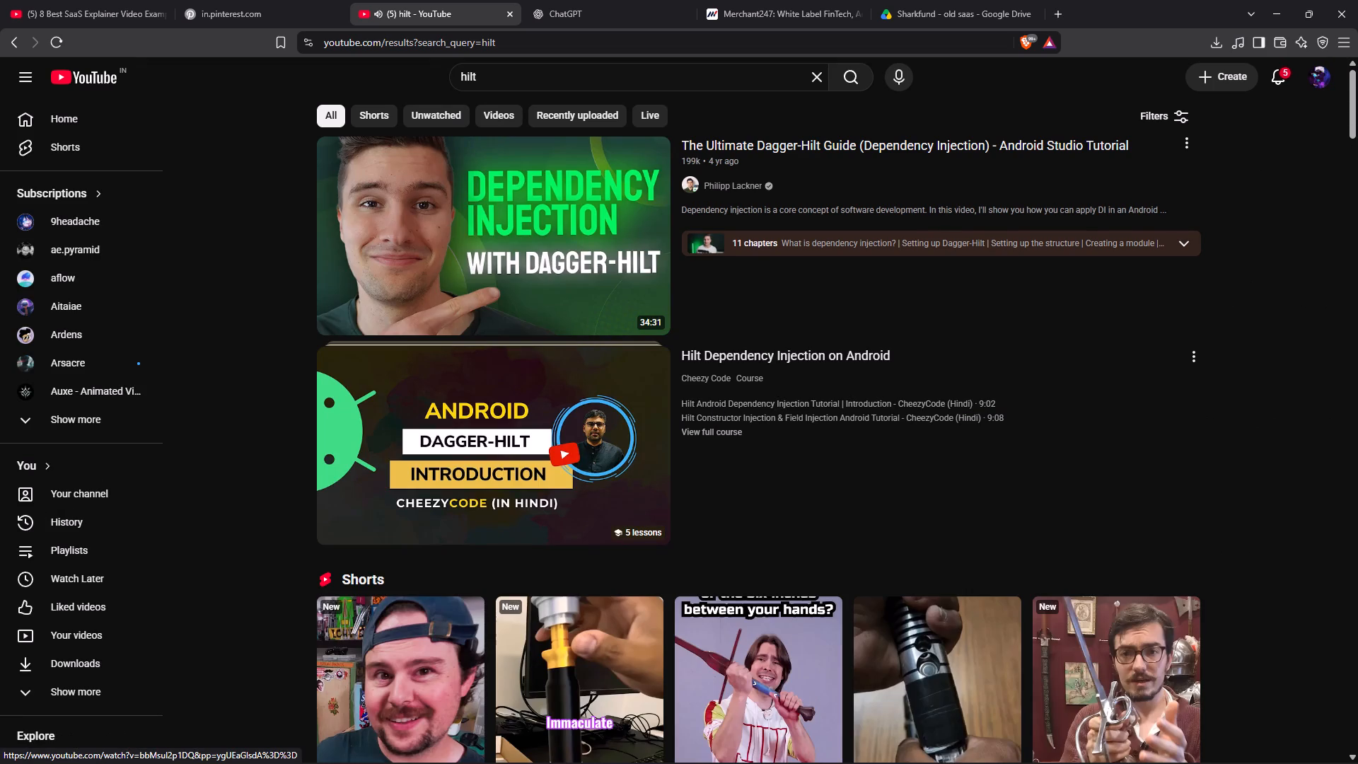
click(501, 77)
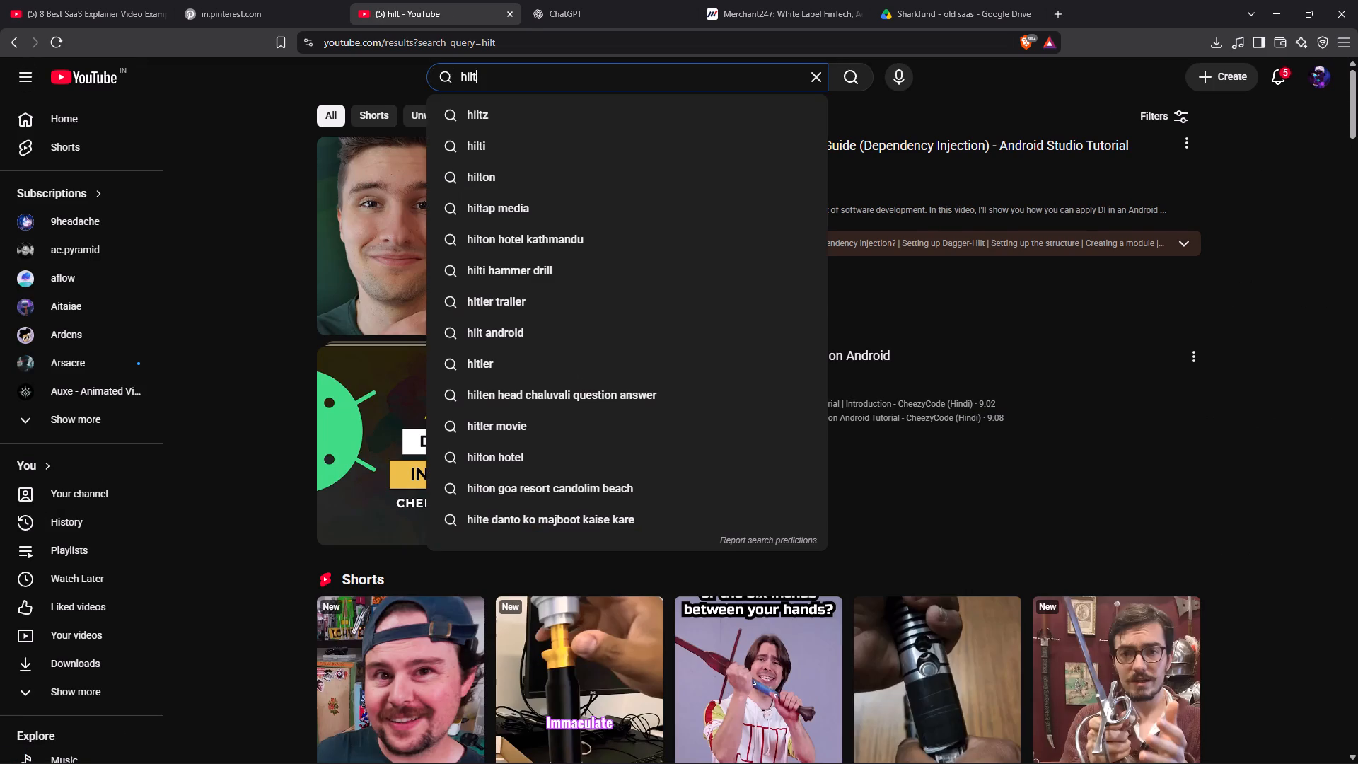
key(space)
text(pj)
key(BackSpace)
text(honk)
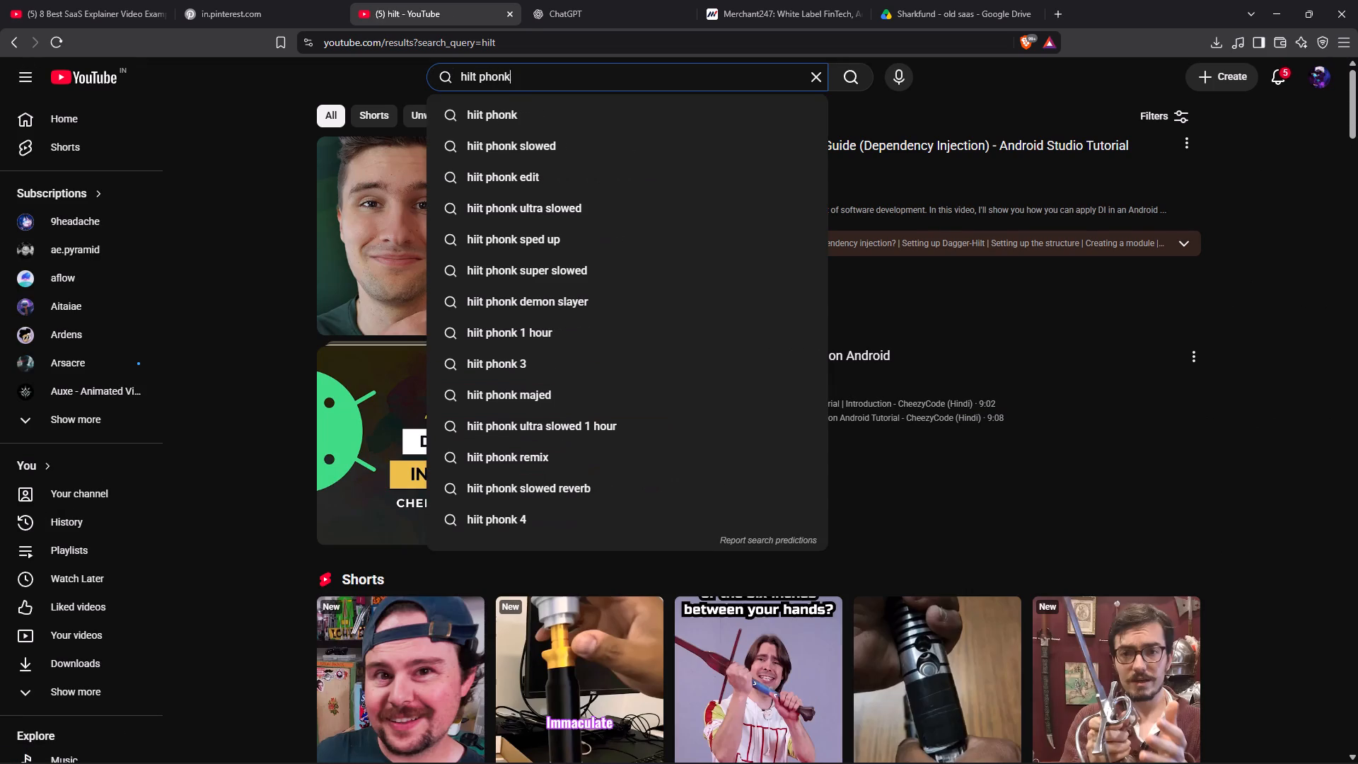
key(space)
key(Return)
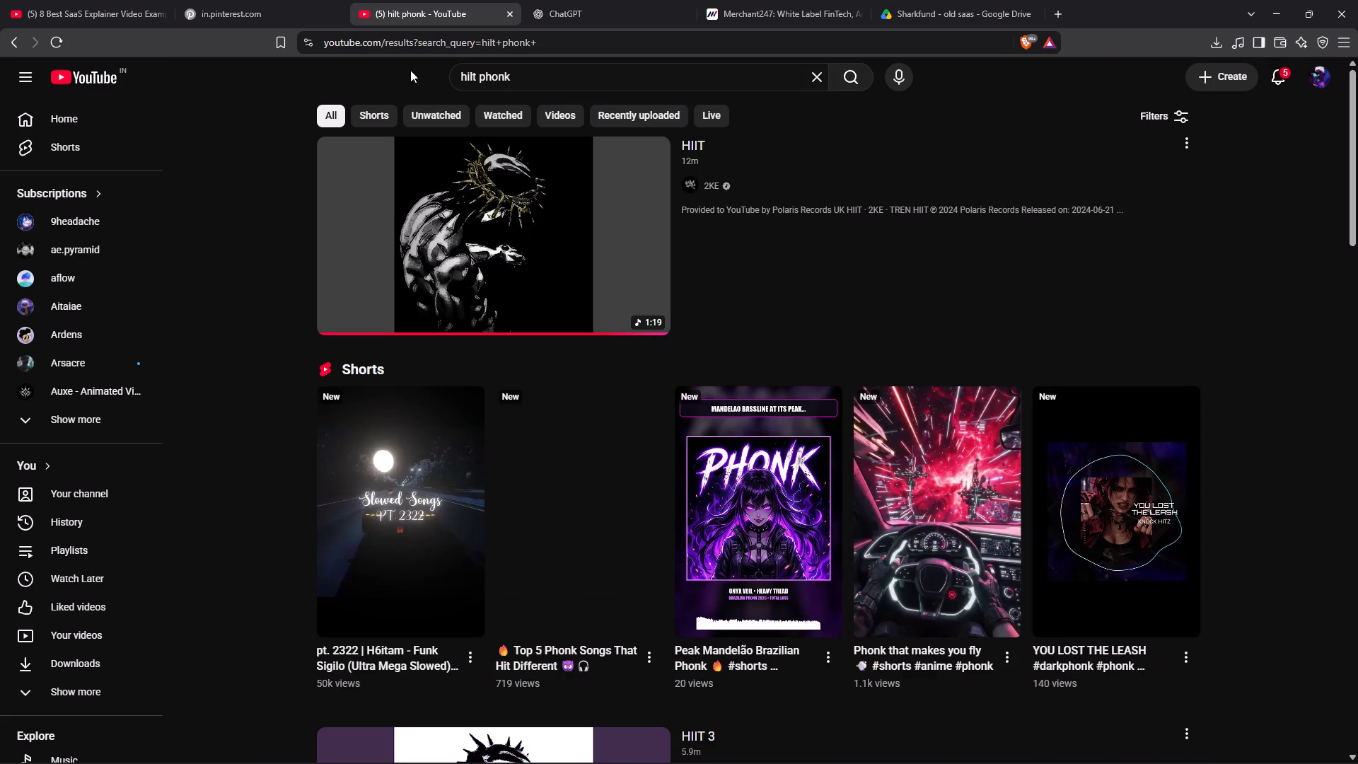
Play the HIIT track by 2KE, adjust its playback volume and return to After Effects.
click(623, 270)
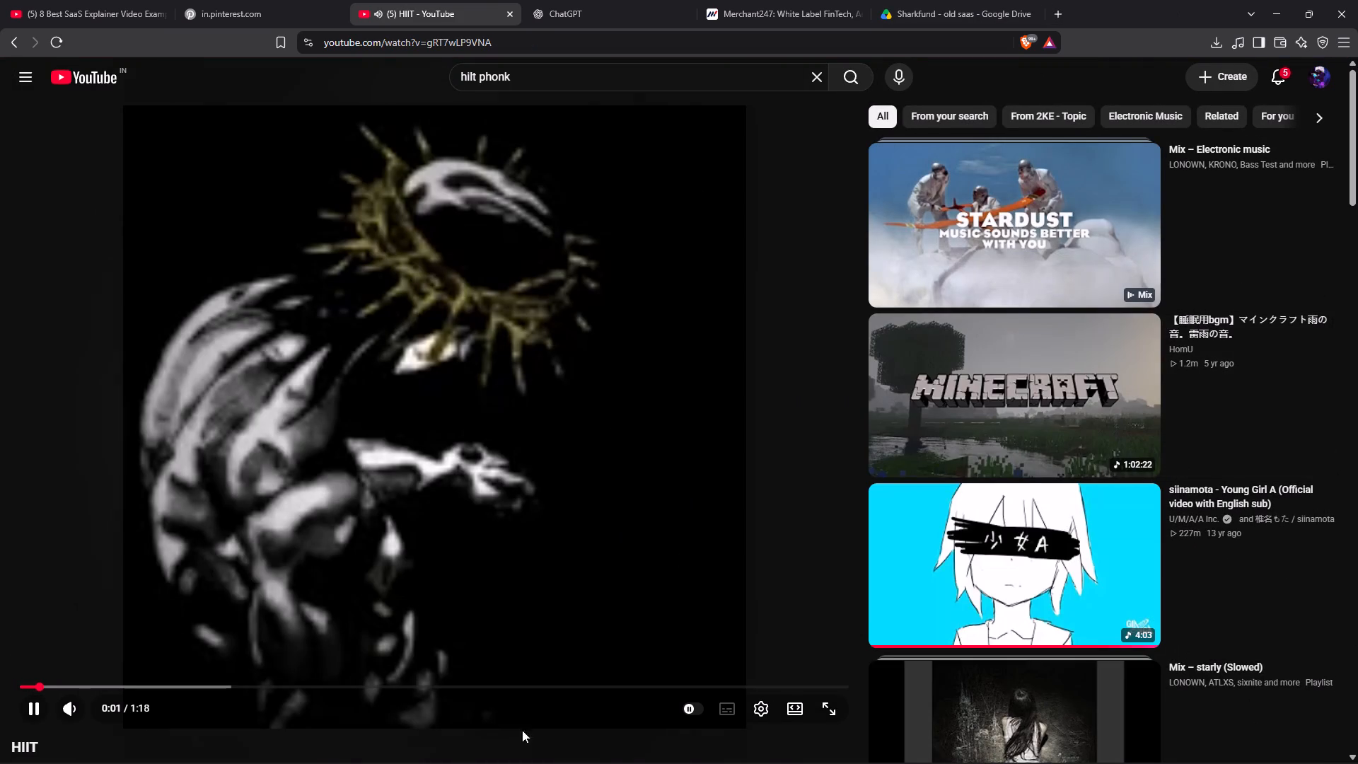
drag(83, 705, 100, 711)
drag(100, 711, 107, 715)
click(1273, 0)
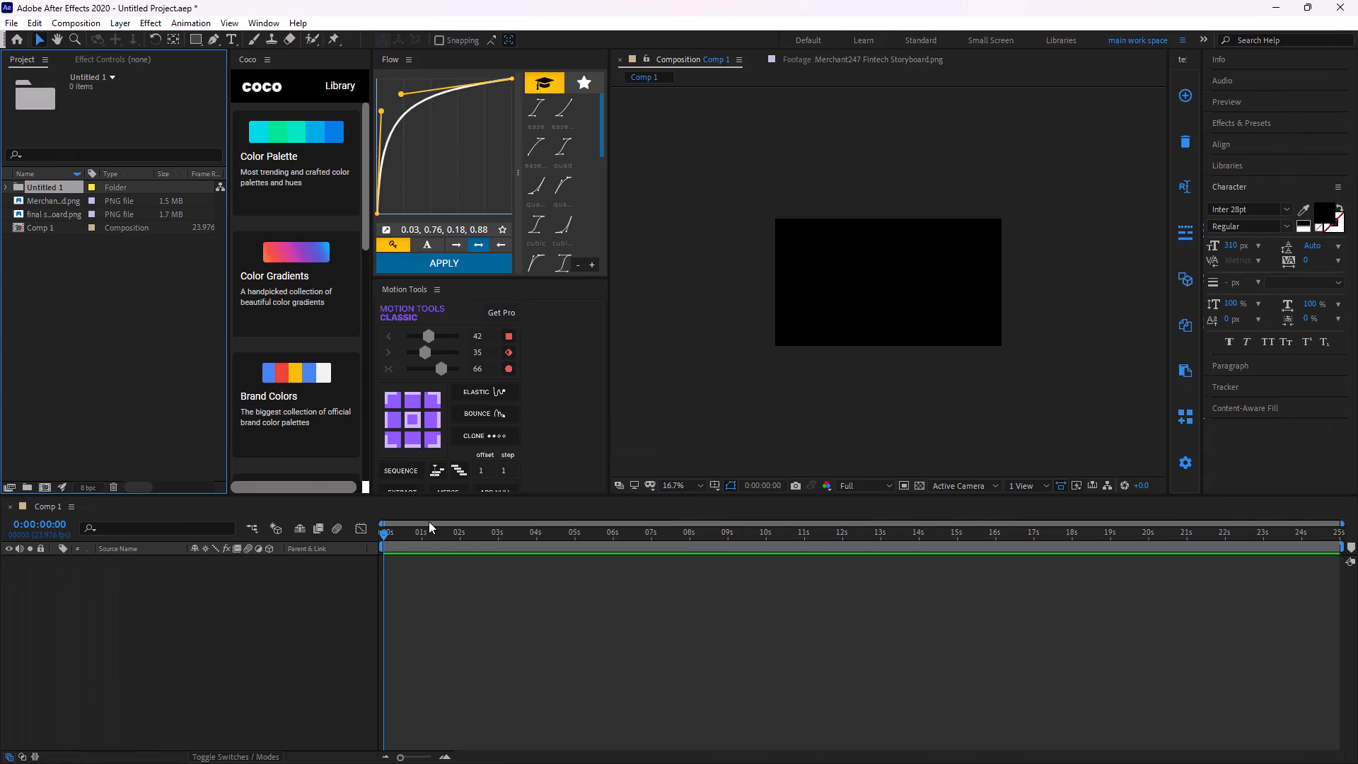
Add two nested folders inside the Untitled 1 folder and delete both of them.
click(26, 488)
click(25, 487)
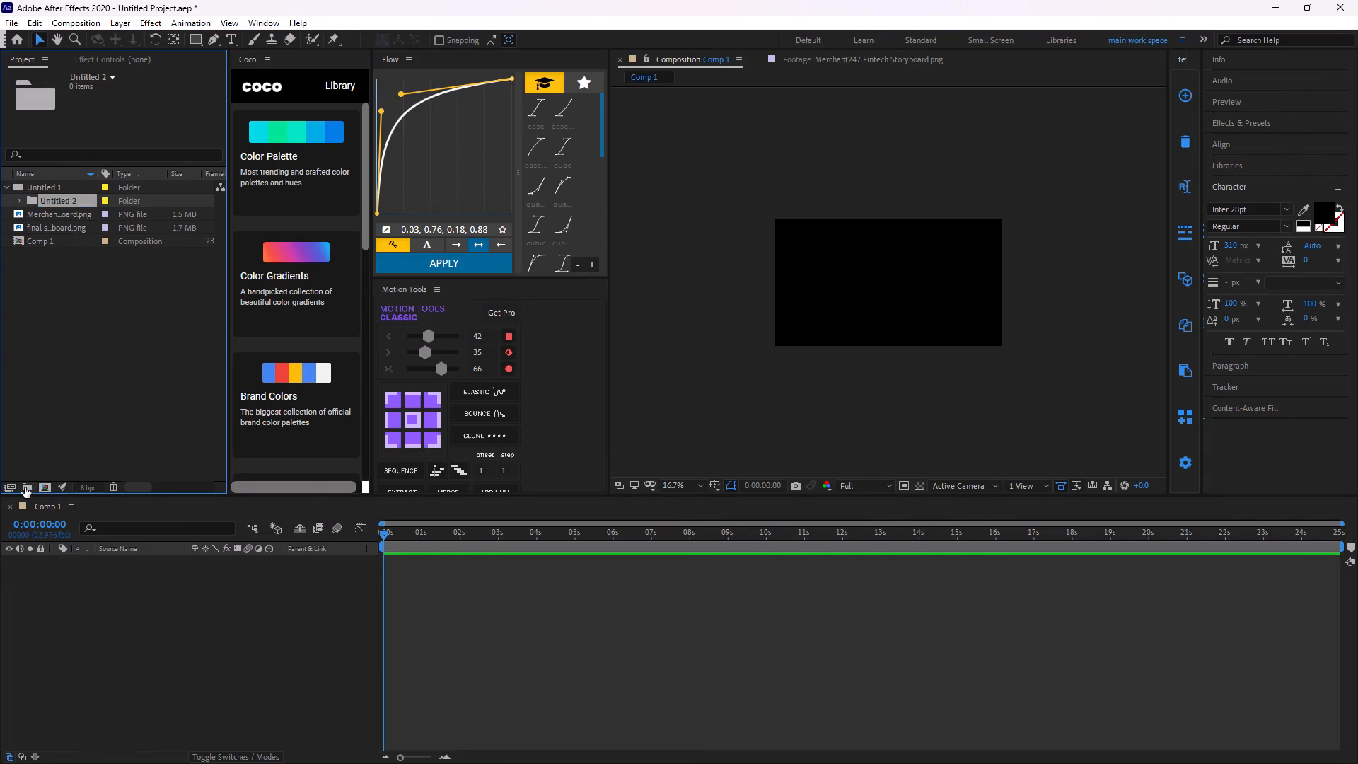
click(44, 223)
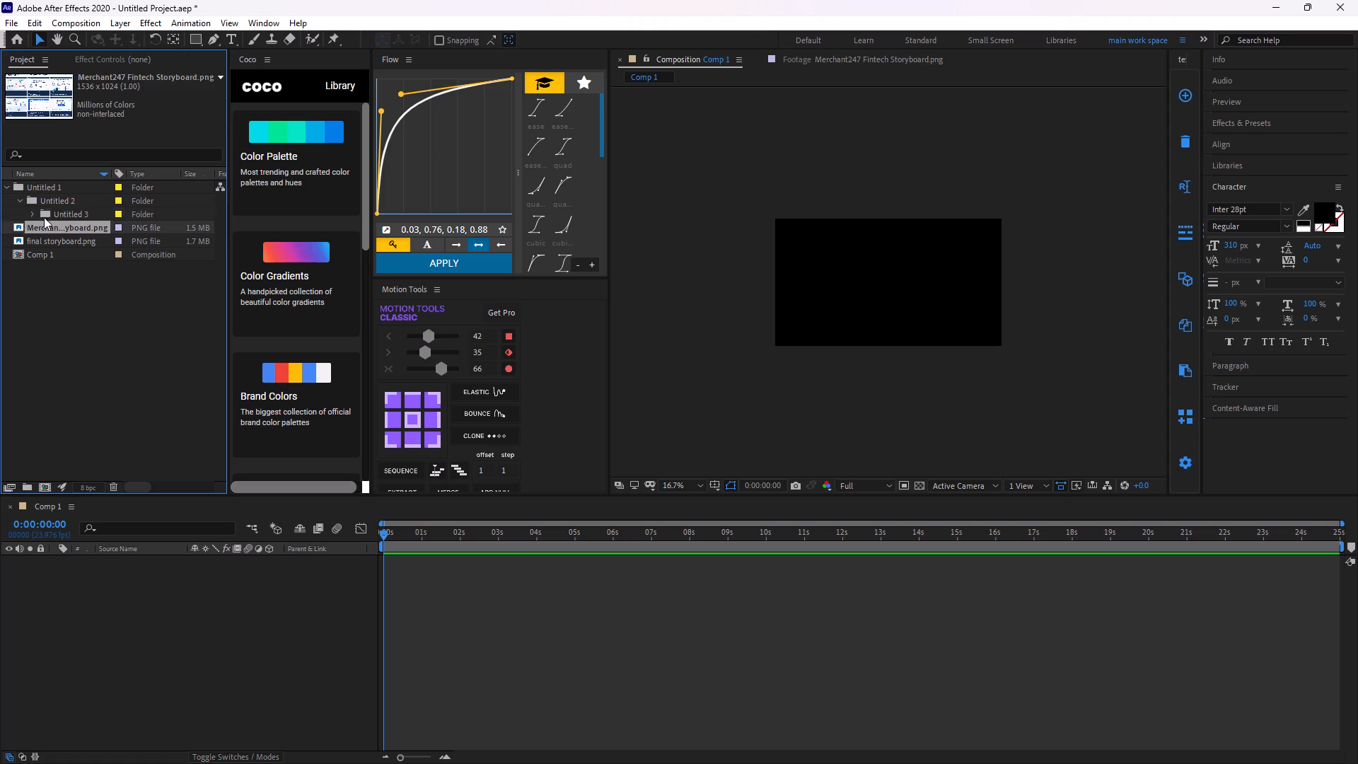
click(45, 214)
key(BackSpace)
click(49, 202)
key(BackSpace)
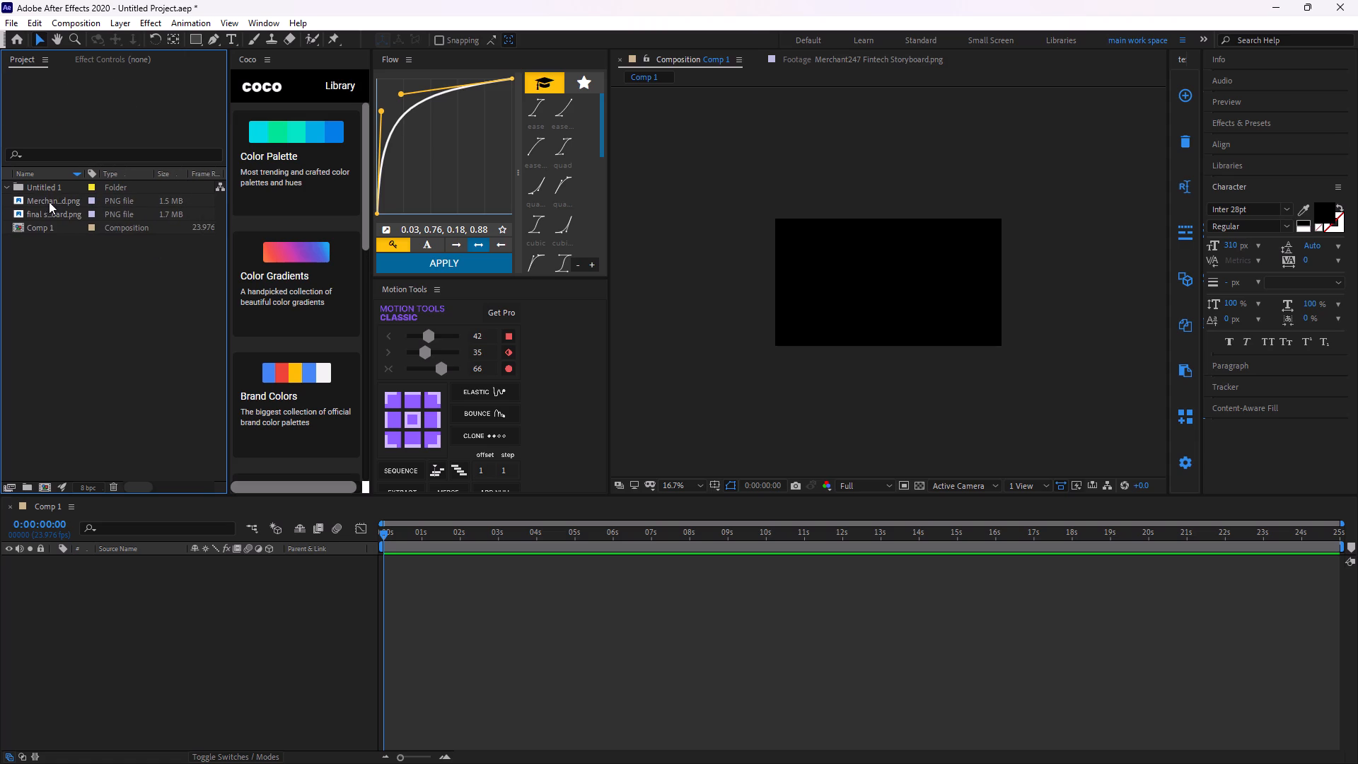
Rename the Untitled 1 project folder as storyboard.
click(36, 183)
right_click(46, 183)
click(96, 412)
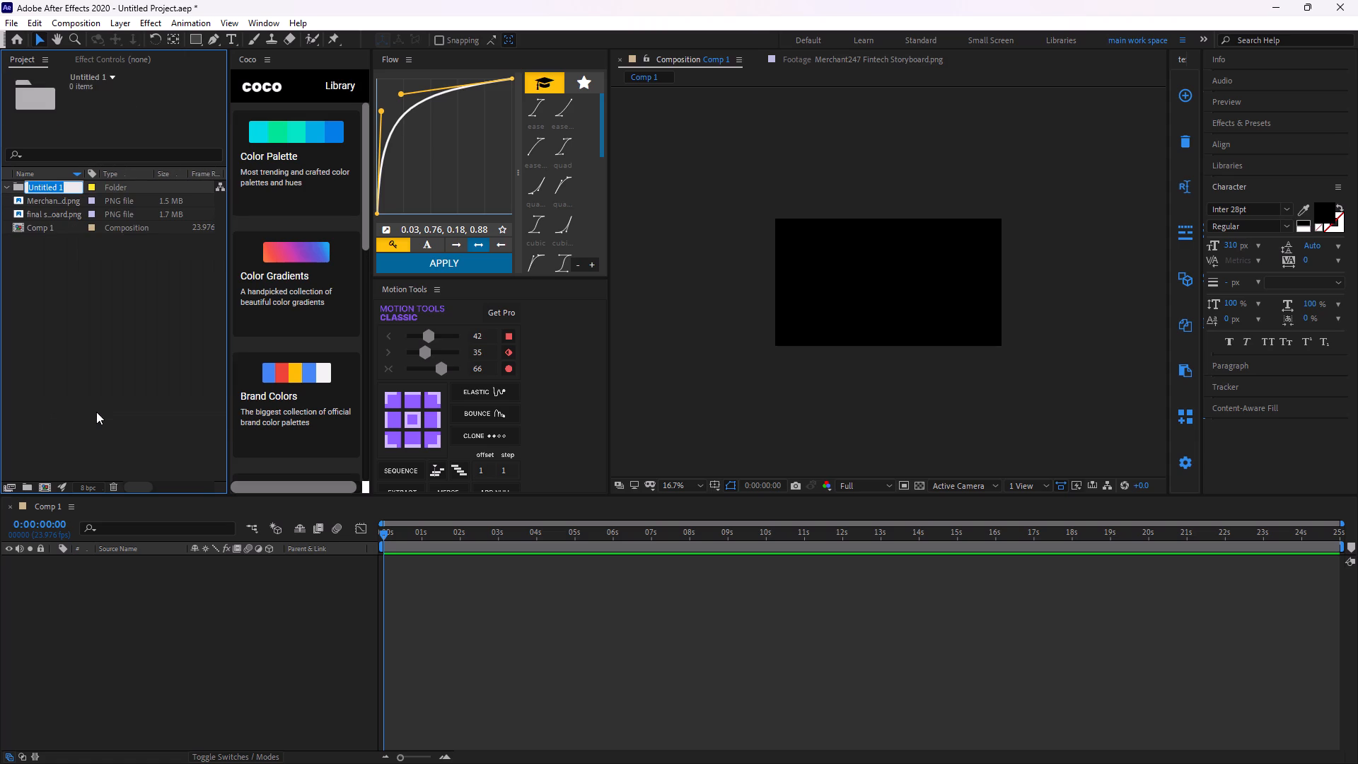
key(s)
text(to)
text(ryboard)
key(space)
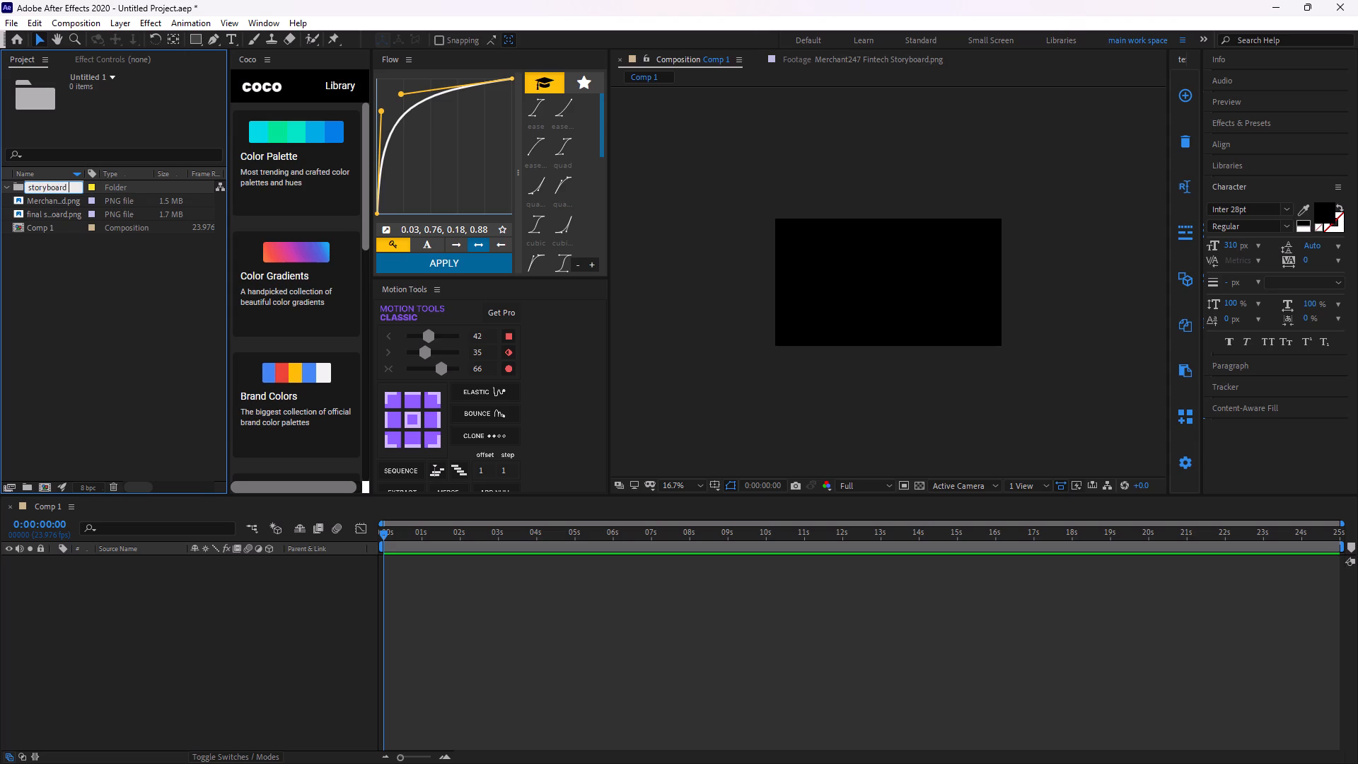
click(114, 301)
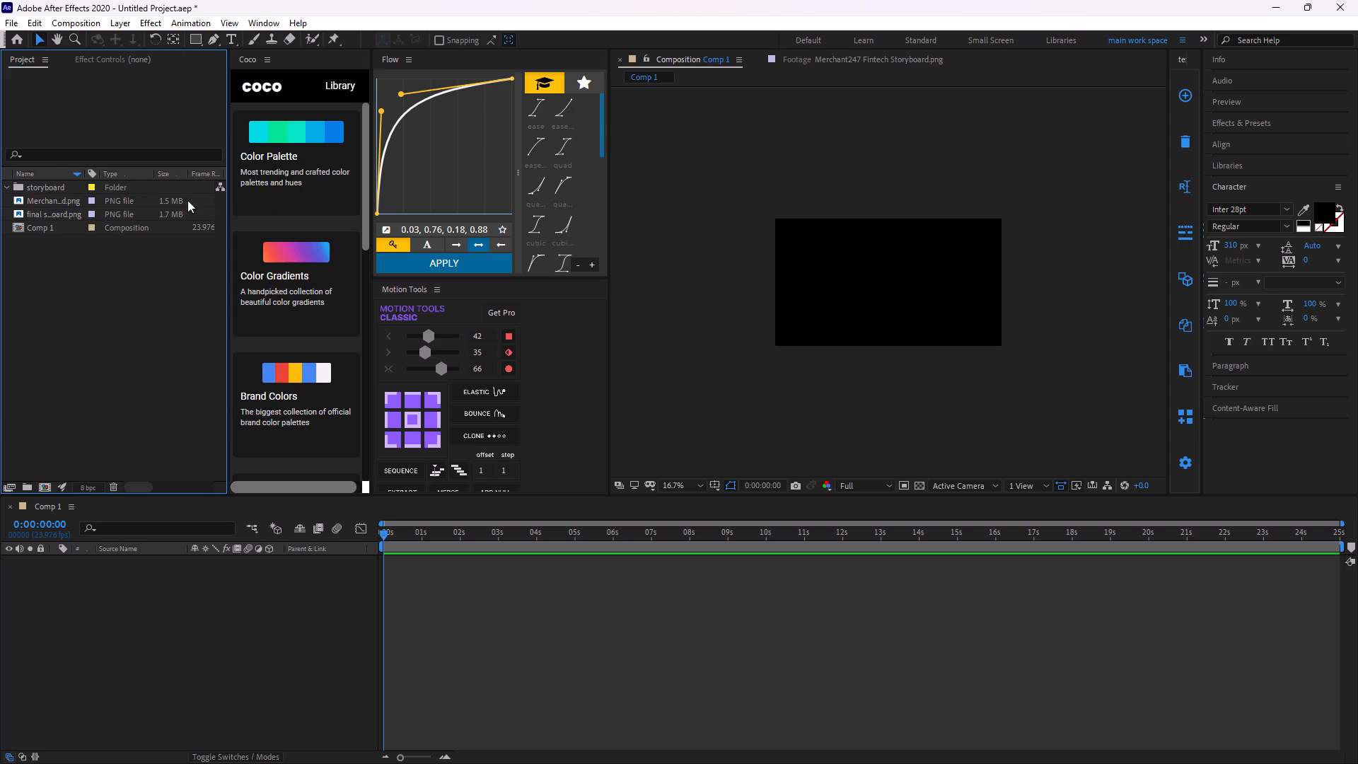
Move the Merchant247 Fintech Storyboard and final storyboard PNG files into the storyboard folder and collapse it.
click(112, 205)
shift+click(104, 215)
drag(58, 209, 53, 184)
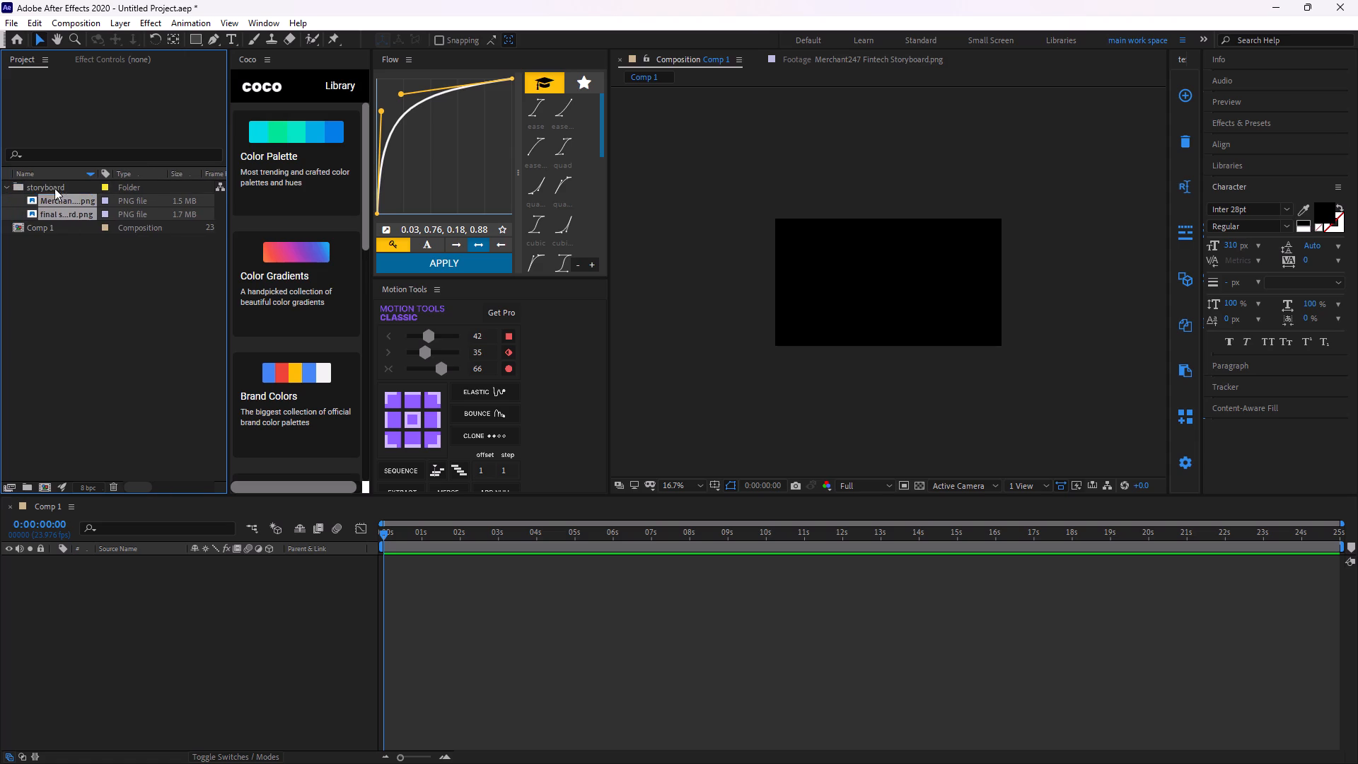
click(64, 245)
click(60, 187)
click(2, 187)
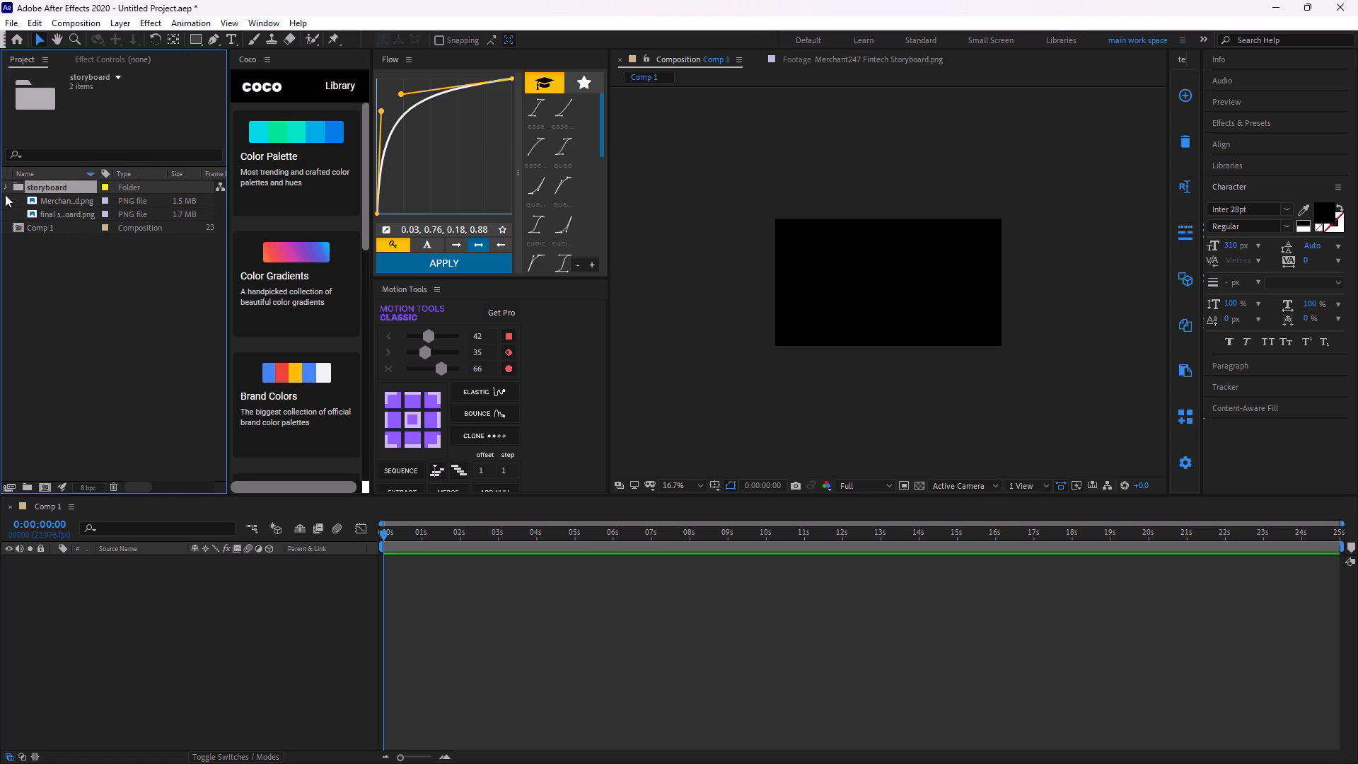
Import the whole referance folder from Desktop > saas-project 7 into the project.
key(ctrl+i)
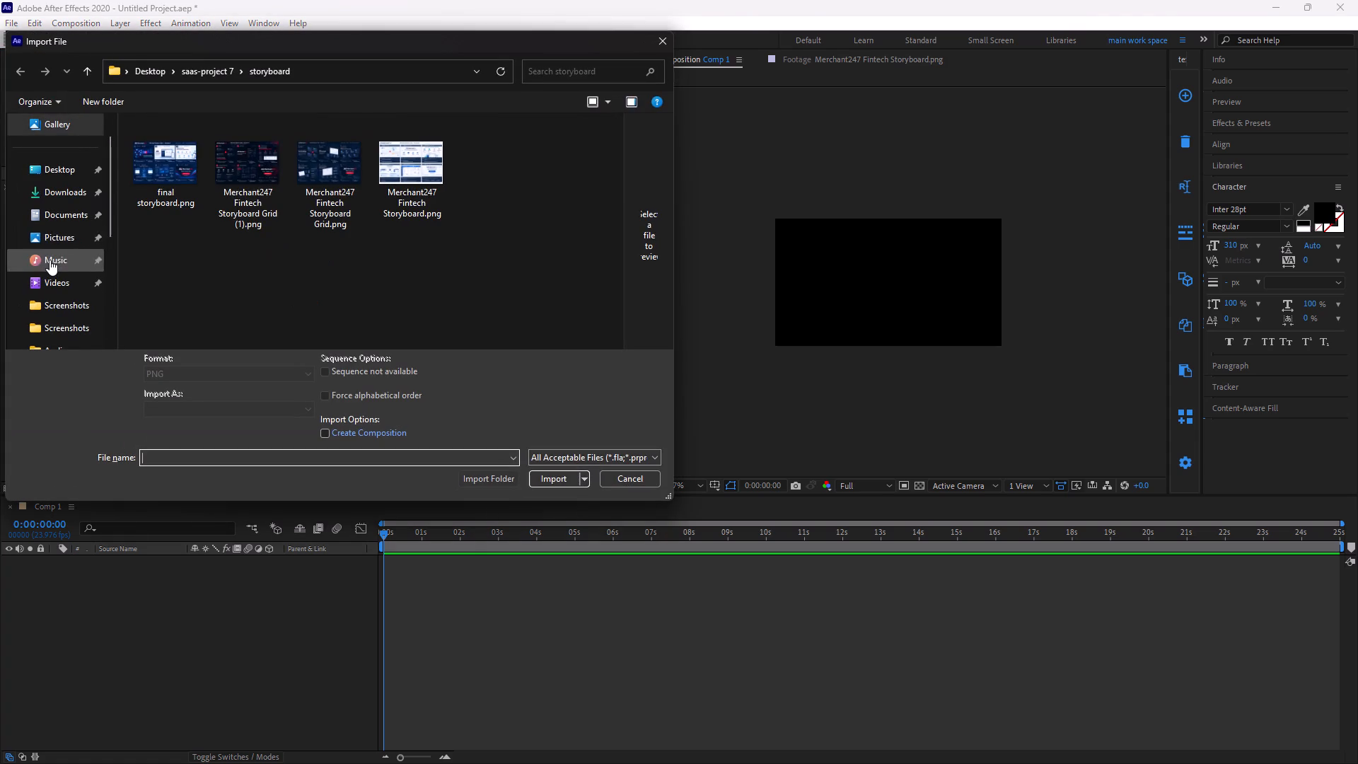
click(189, 63)
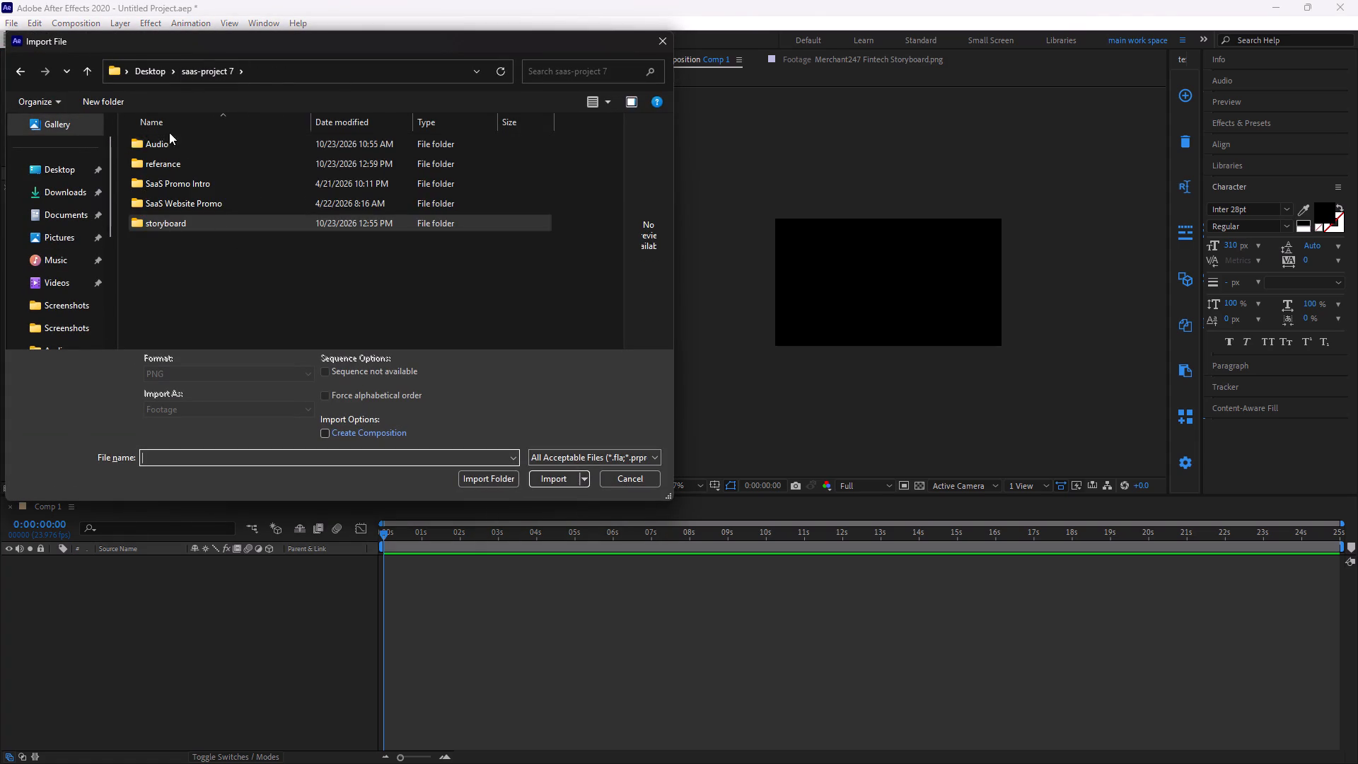
click(186, 147)
click(199, 165)
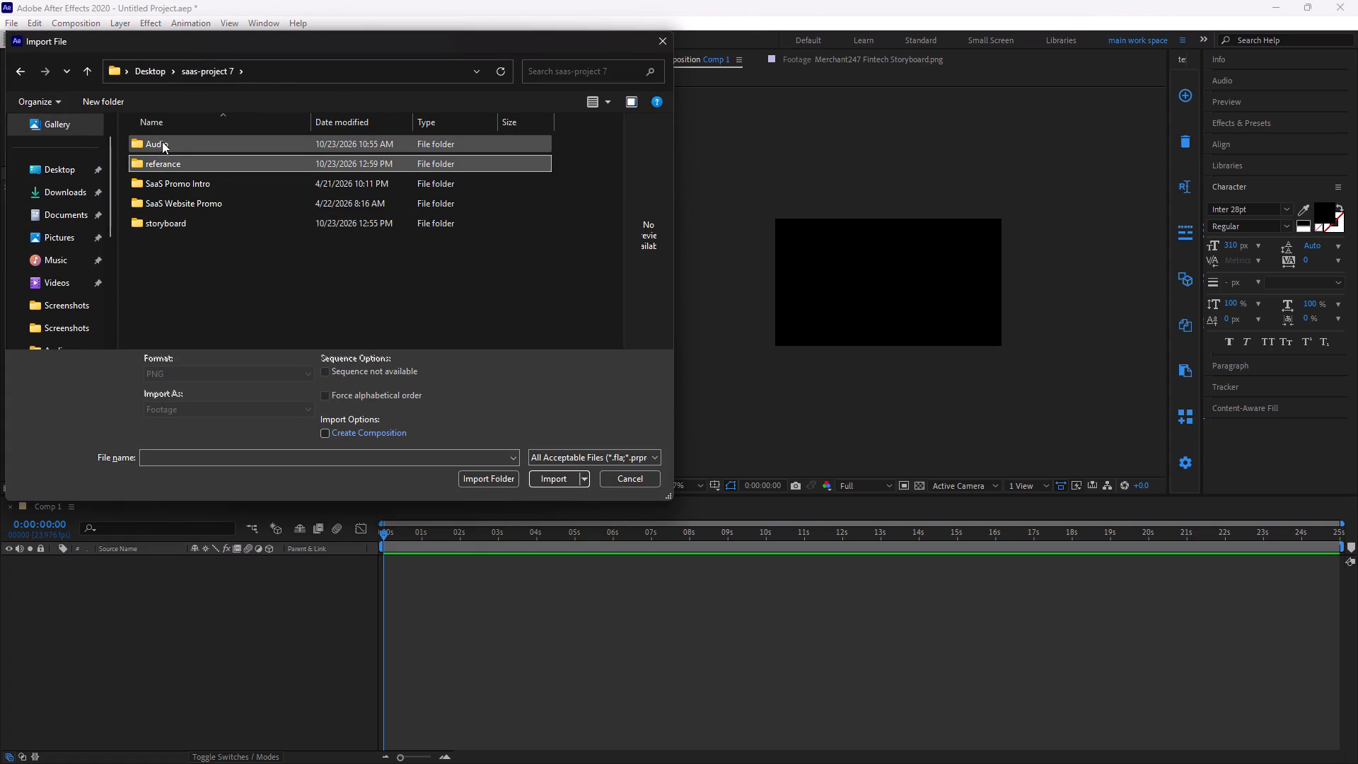
click(182, 147)
click(182, 158)
click(484, 482)
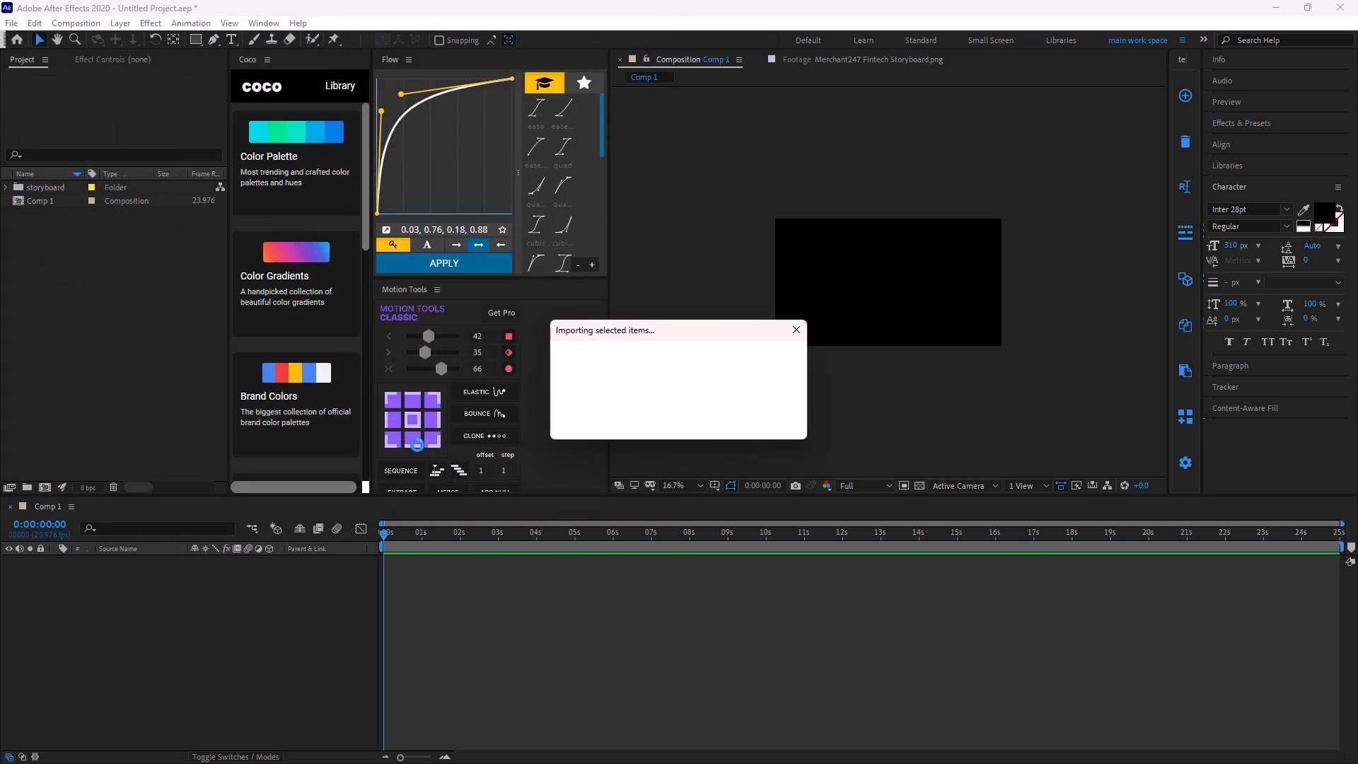
click(71, 307)
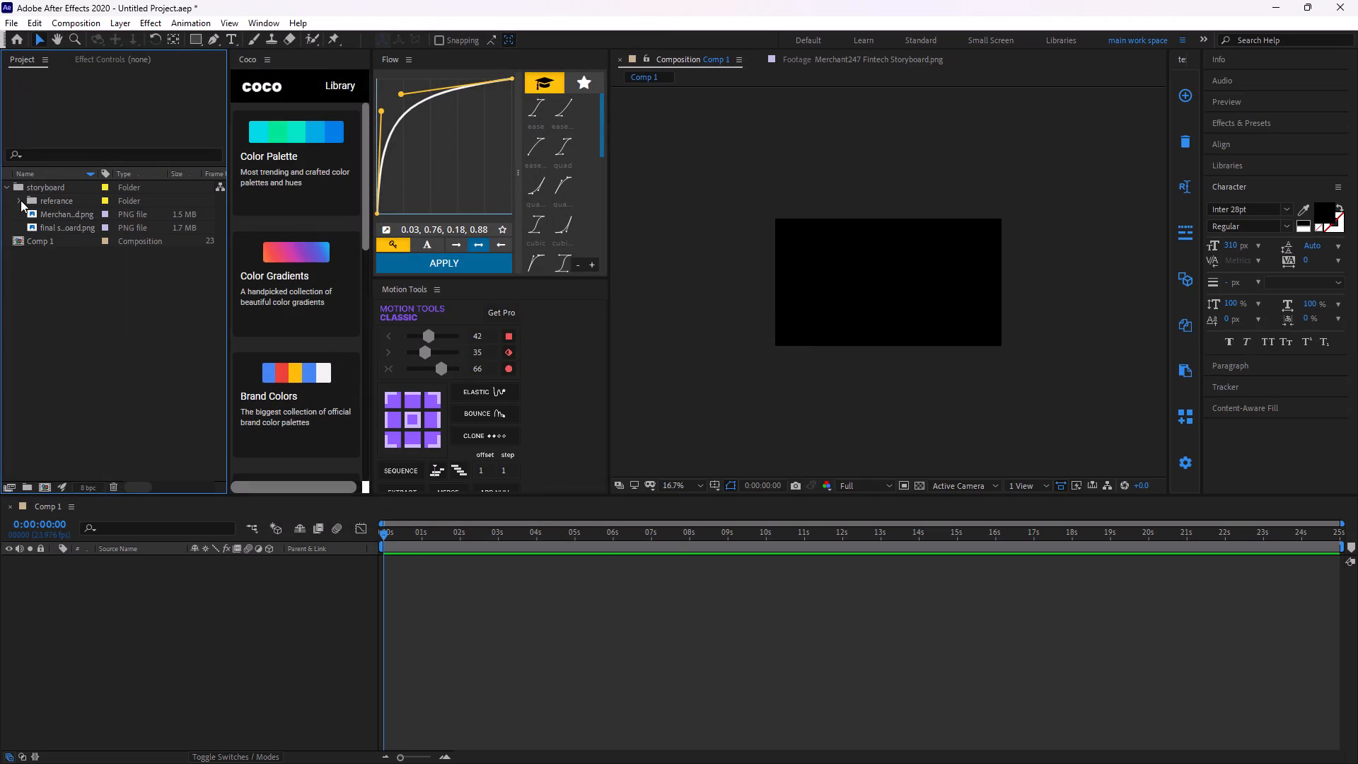
Move the referance folder out of the storyboard folder to the top level of the project.
drag(21, 200, 28, 198)
drag(33, 200, 26, 289)
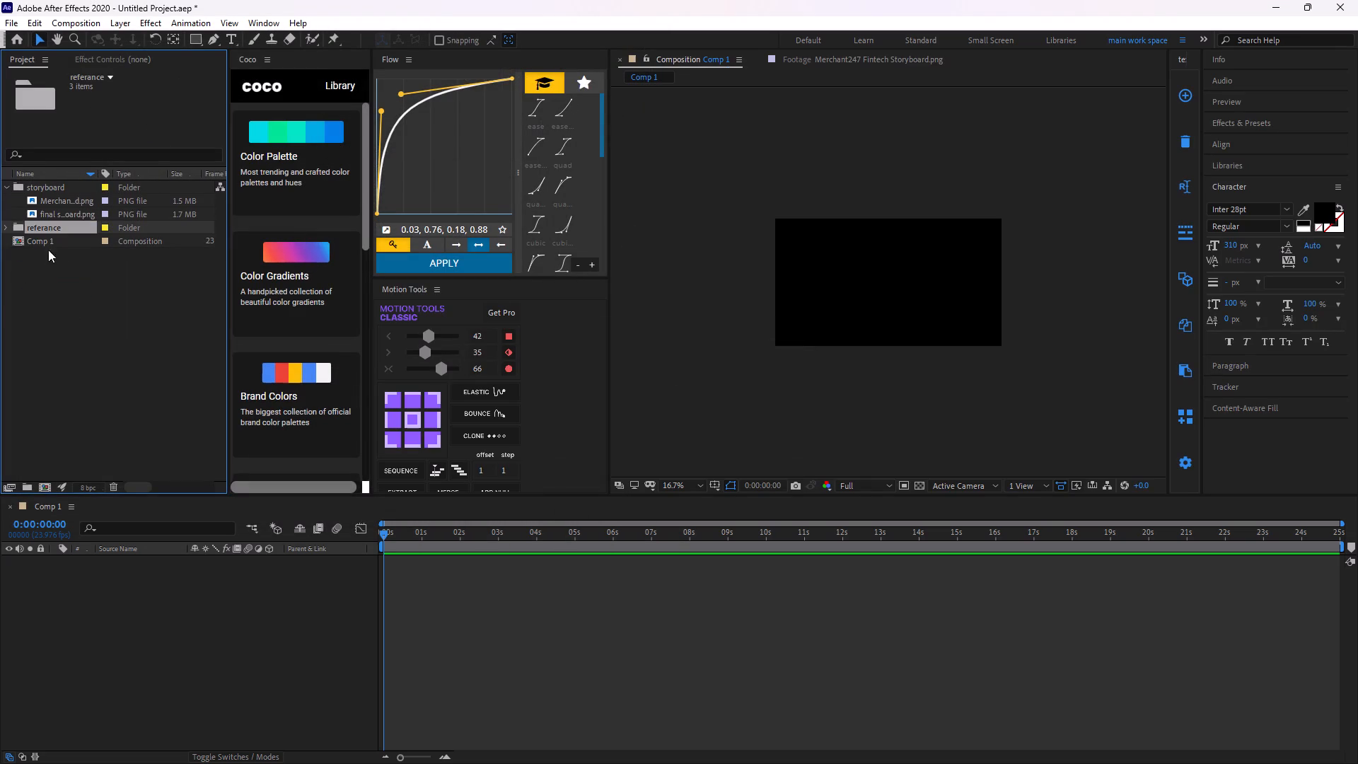
click(64, 261)
click(5, 230)
click(8, 230)
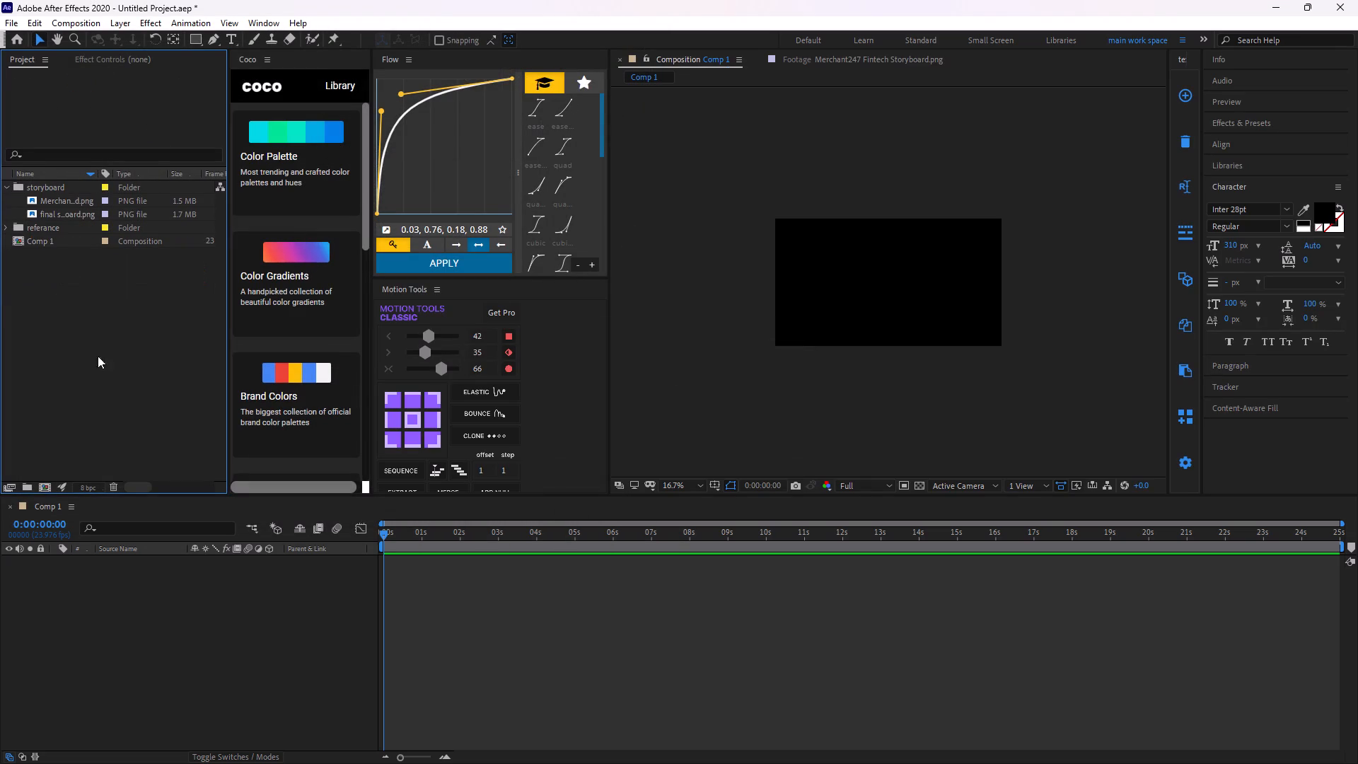
Import the whole Audio folder from Desktop > saas-project 7 at the project's top level.
key(ctrl+i)
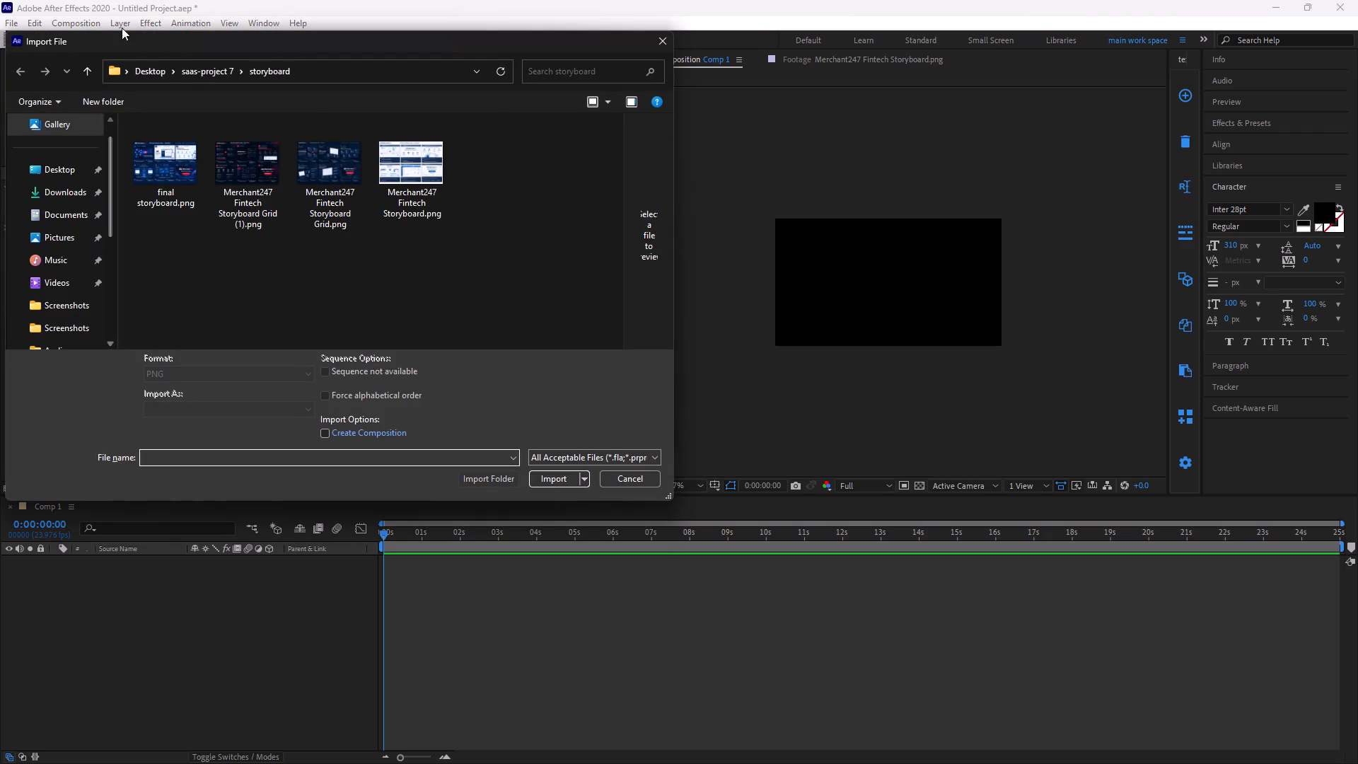
click(187, 72)
click(187, 143)
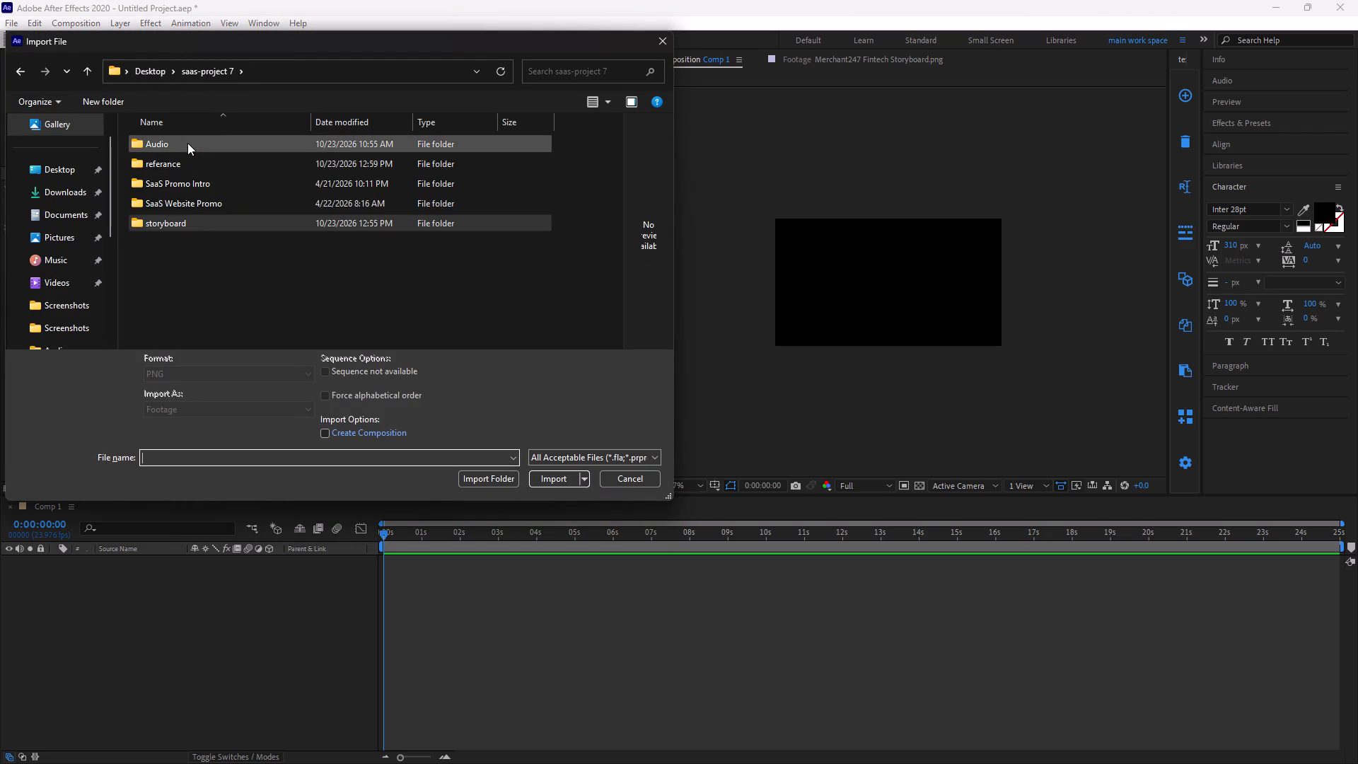
click(504, 482)
click(46, 317)
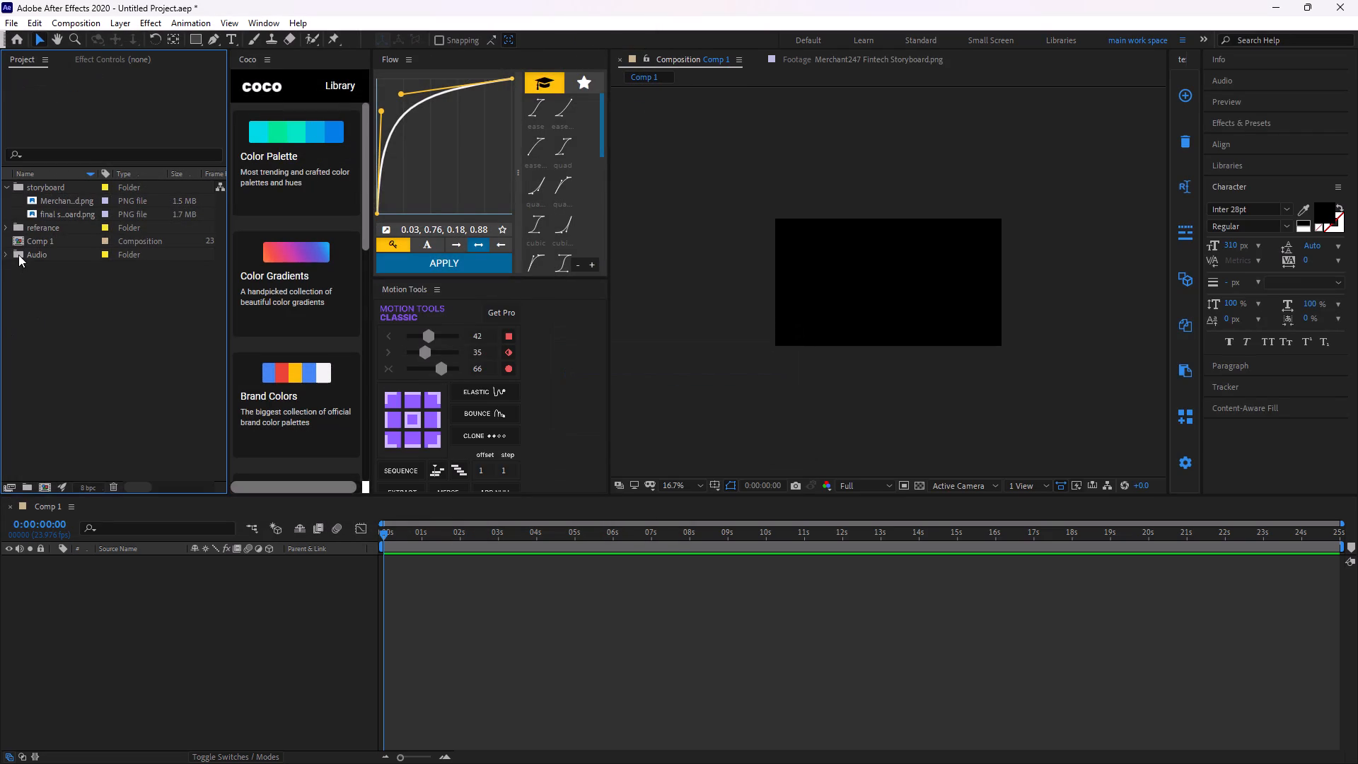
Preview the Gemini-generated PNG found in the Audio folder and move it into the storyboard folder.
click(8, 255)
click(69, 295)
click(71, 274)
click(77, 269)
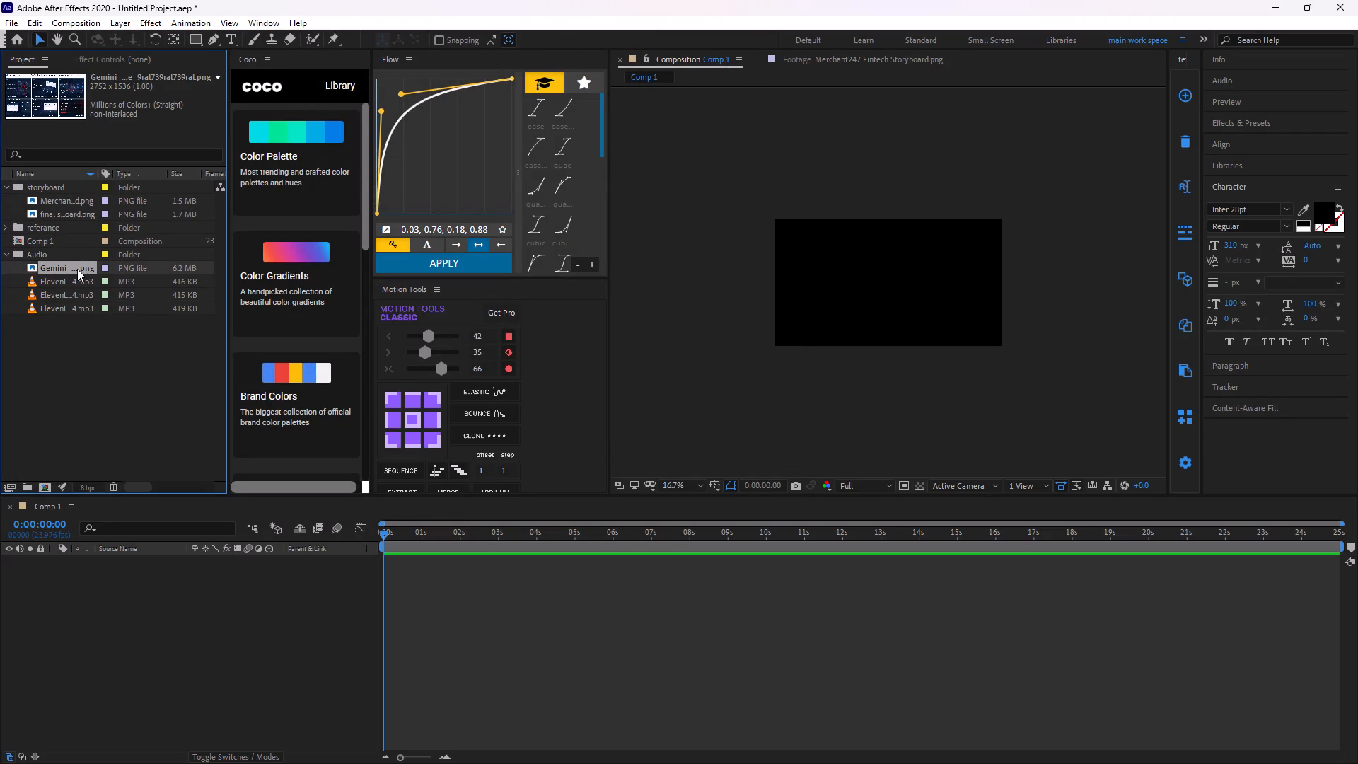
double_click(77, 269)
scroll(864, 226, down, 4)
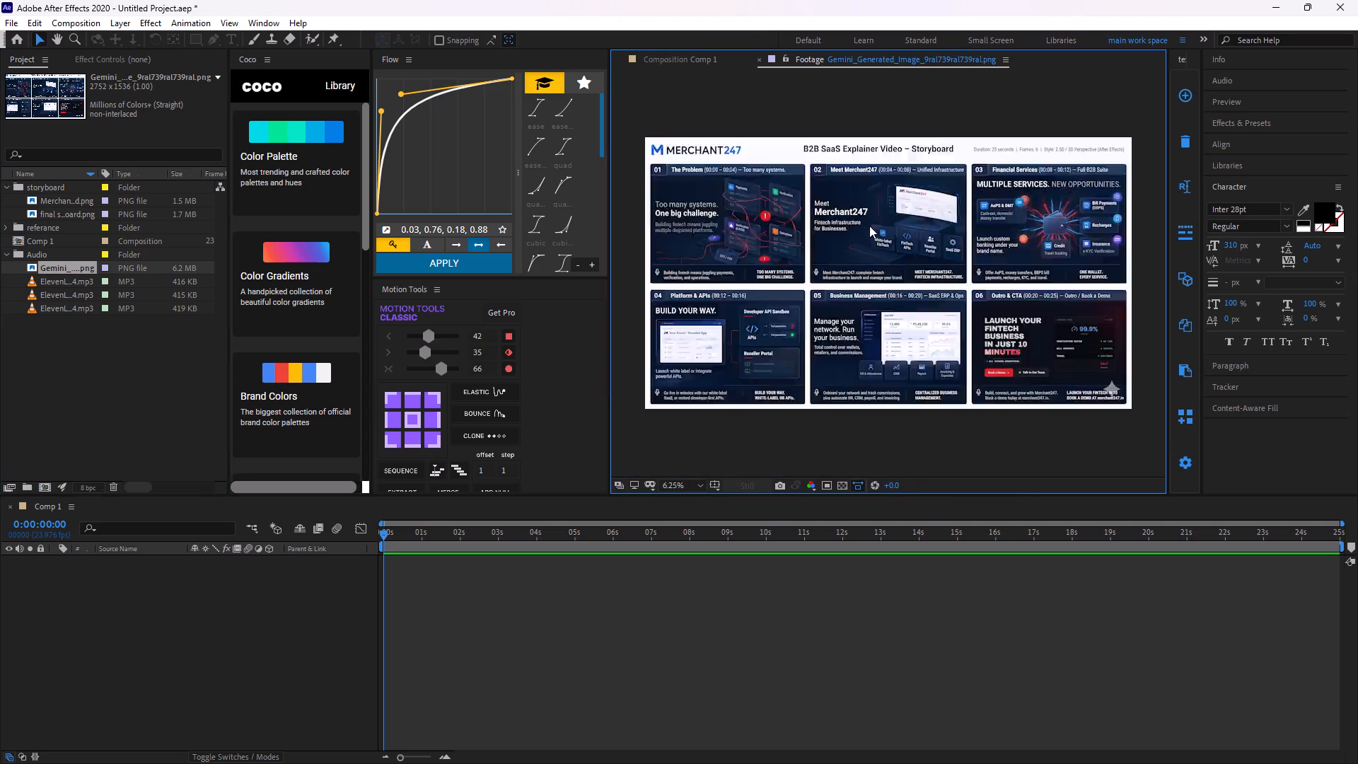
scroll(883, 234, up, 2)
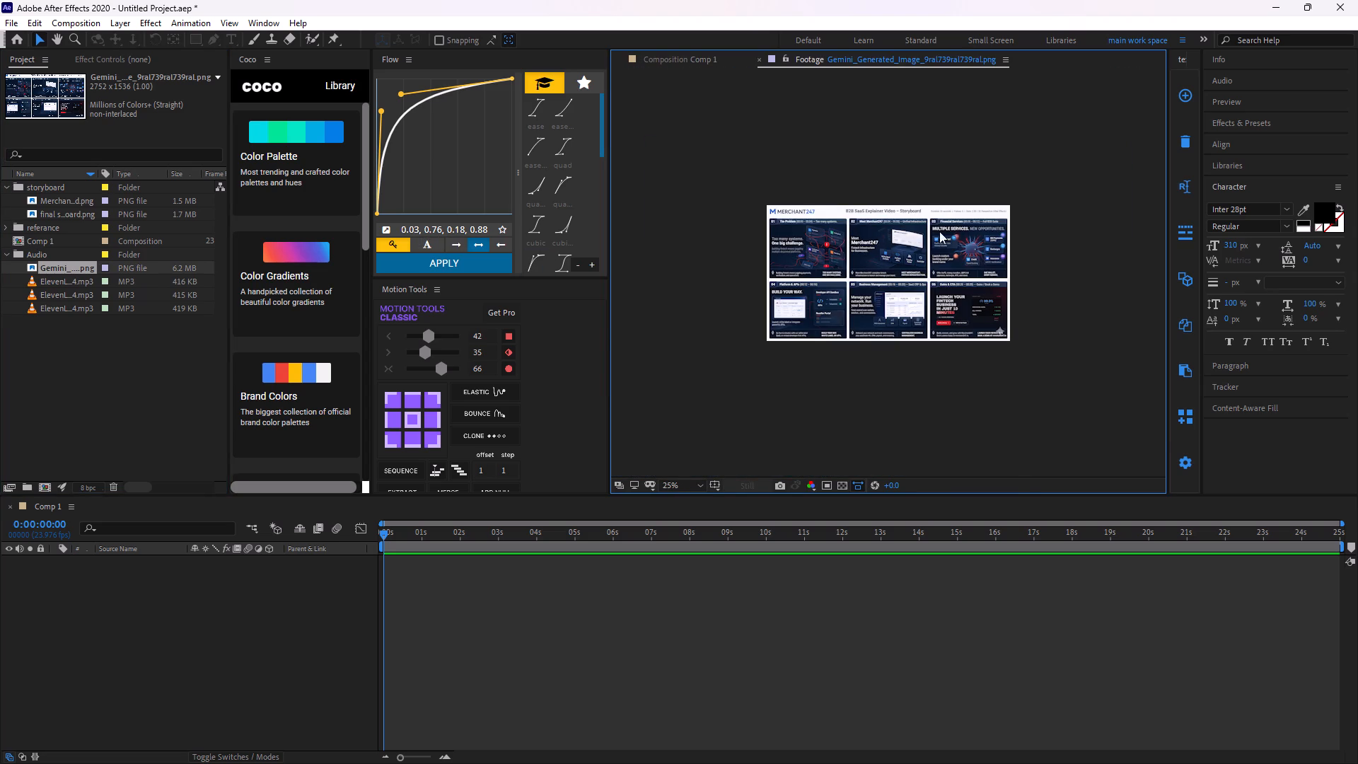
drag(46, 265, 41, 204)
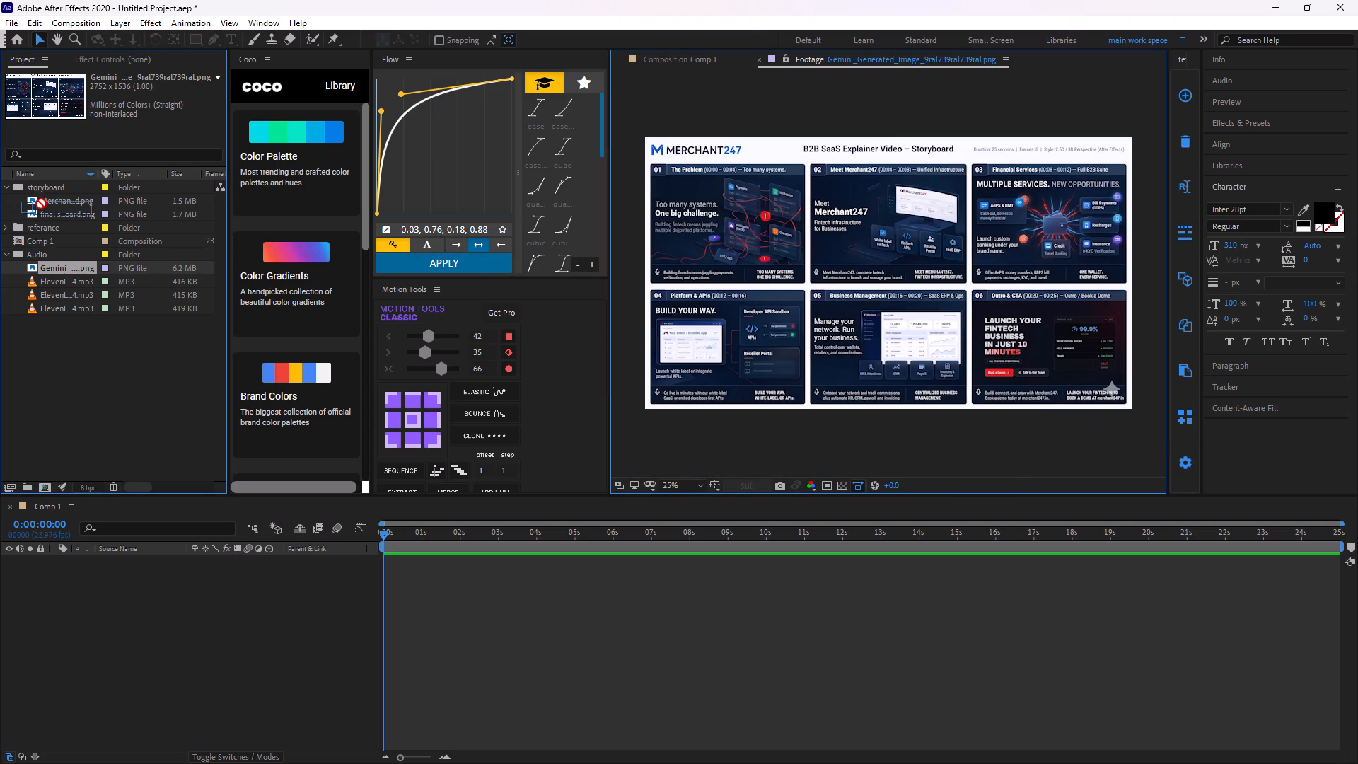
drag(41, 204, 50, 190)
drag(59, 378, 59, 362)
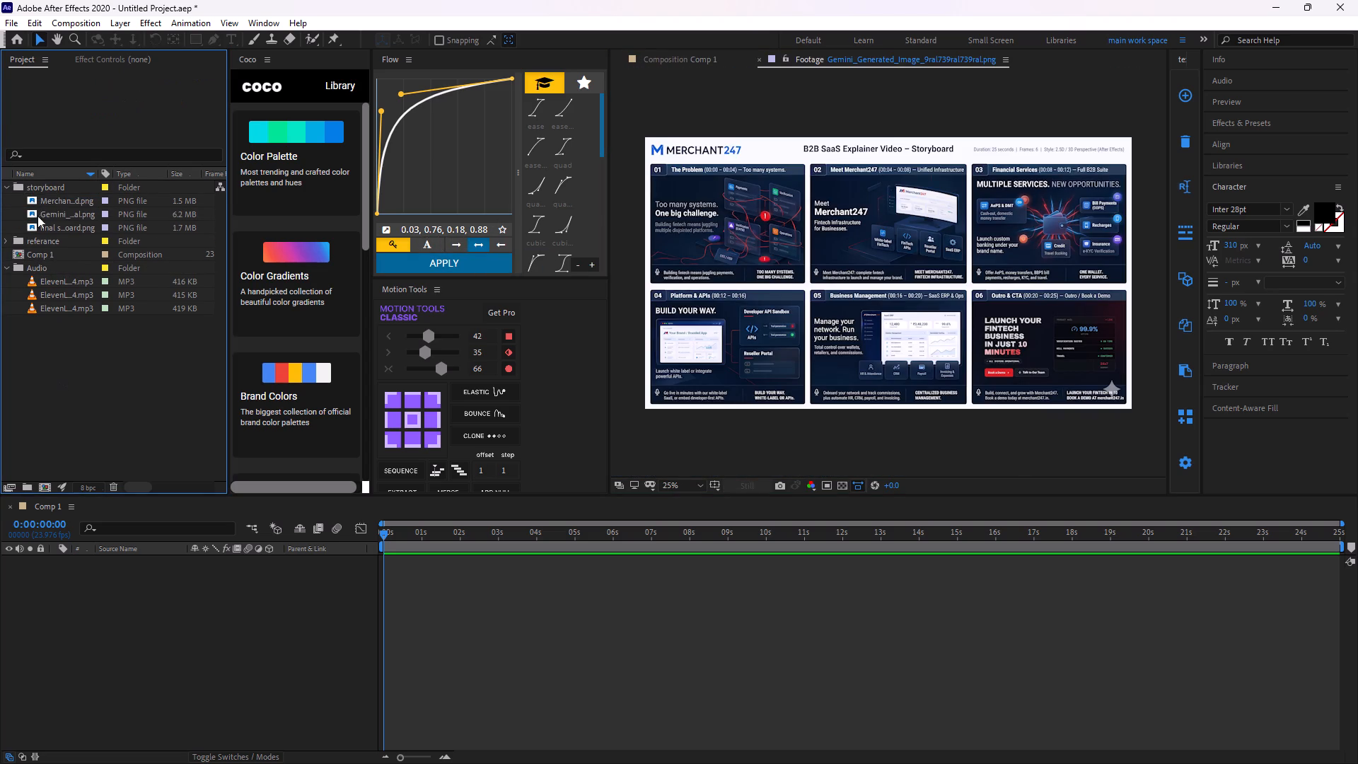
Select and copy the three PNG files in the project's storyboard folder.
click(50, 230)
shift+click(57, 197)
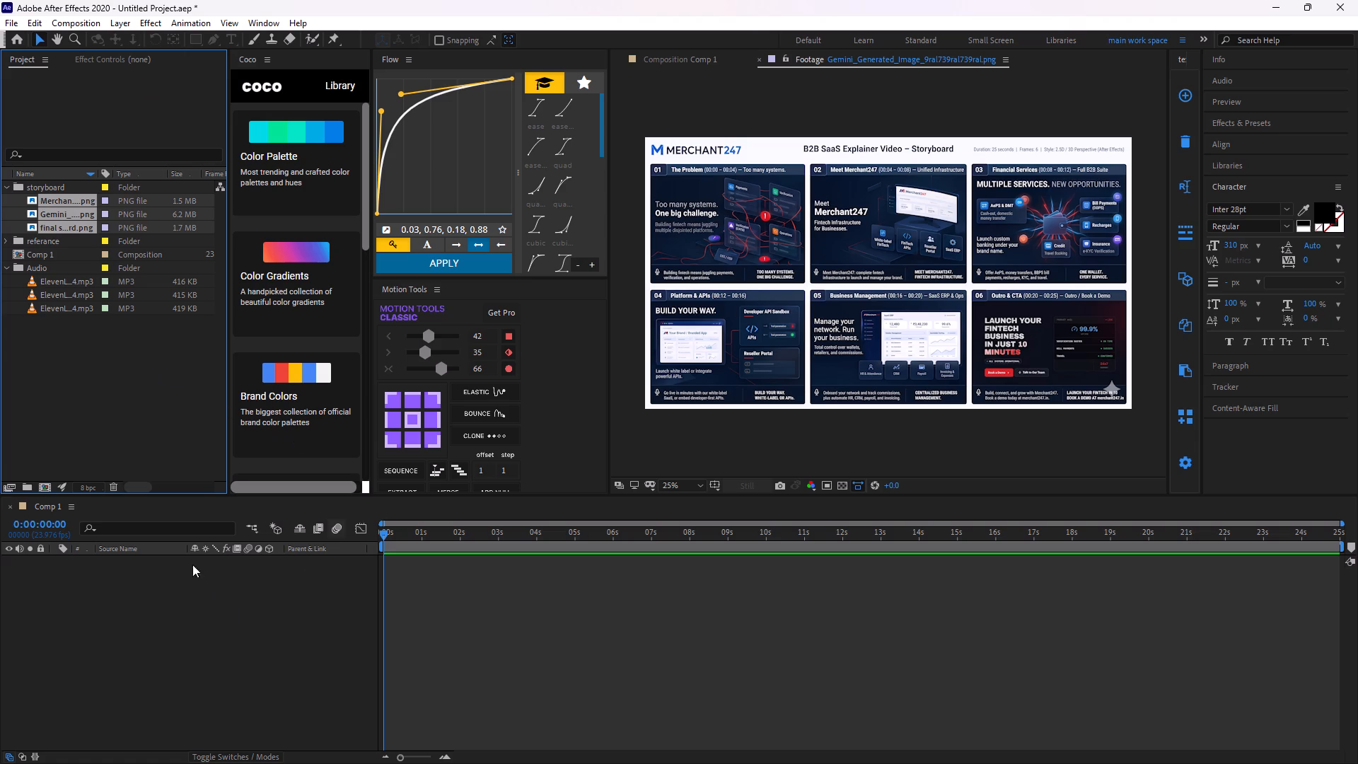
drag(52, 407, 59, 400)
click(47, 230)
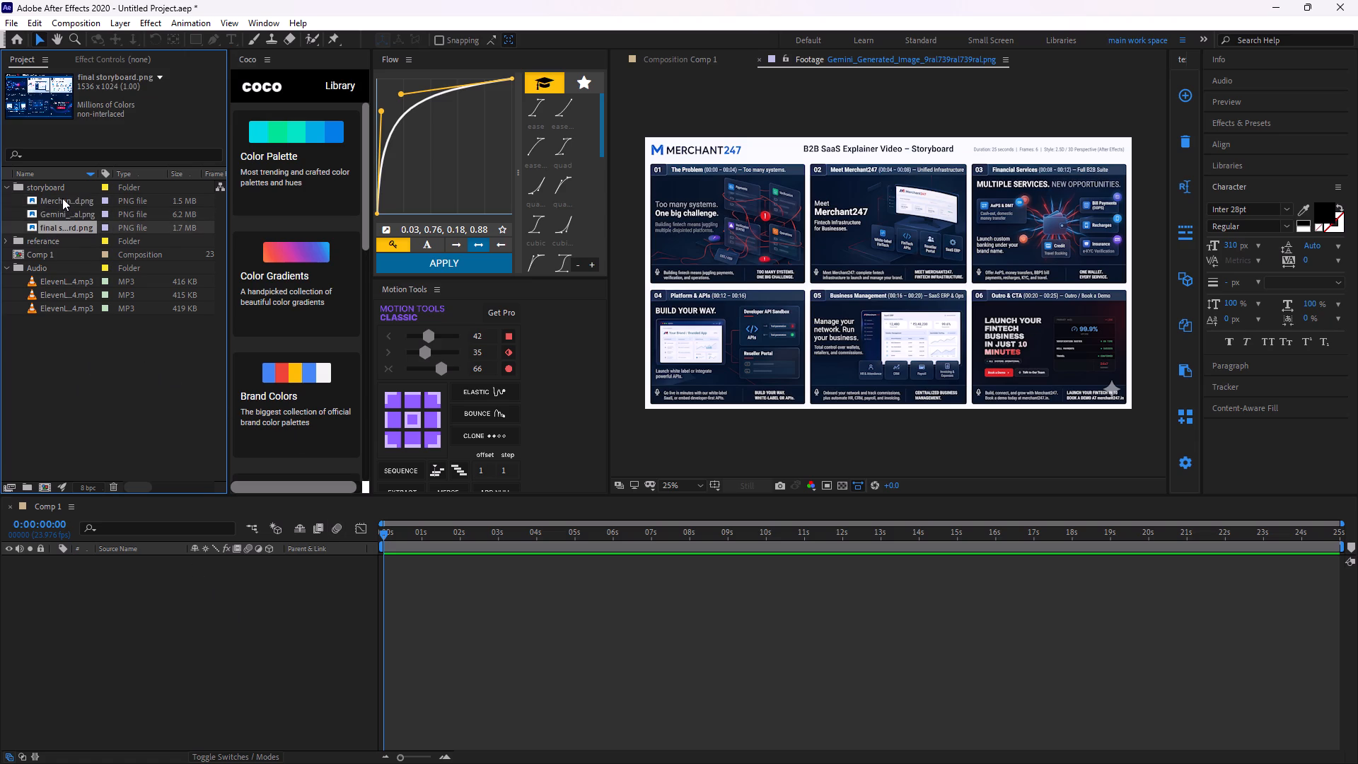
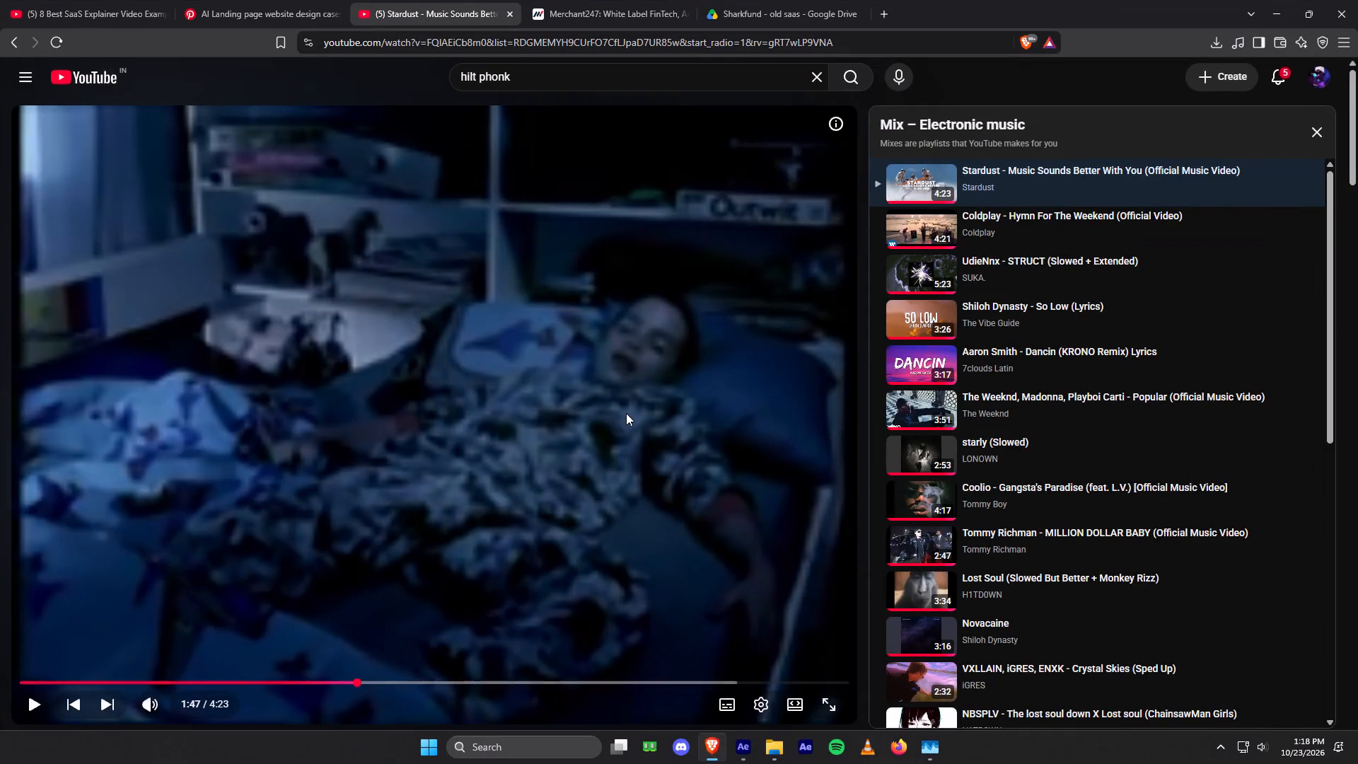
click(626, 412)
drag(1293, 0, 1303, 0)
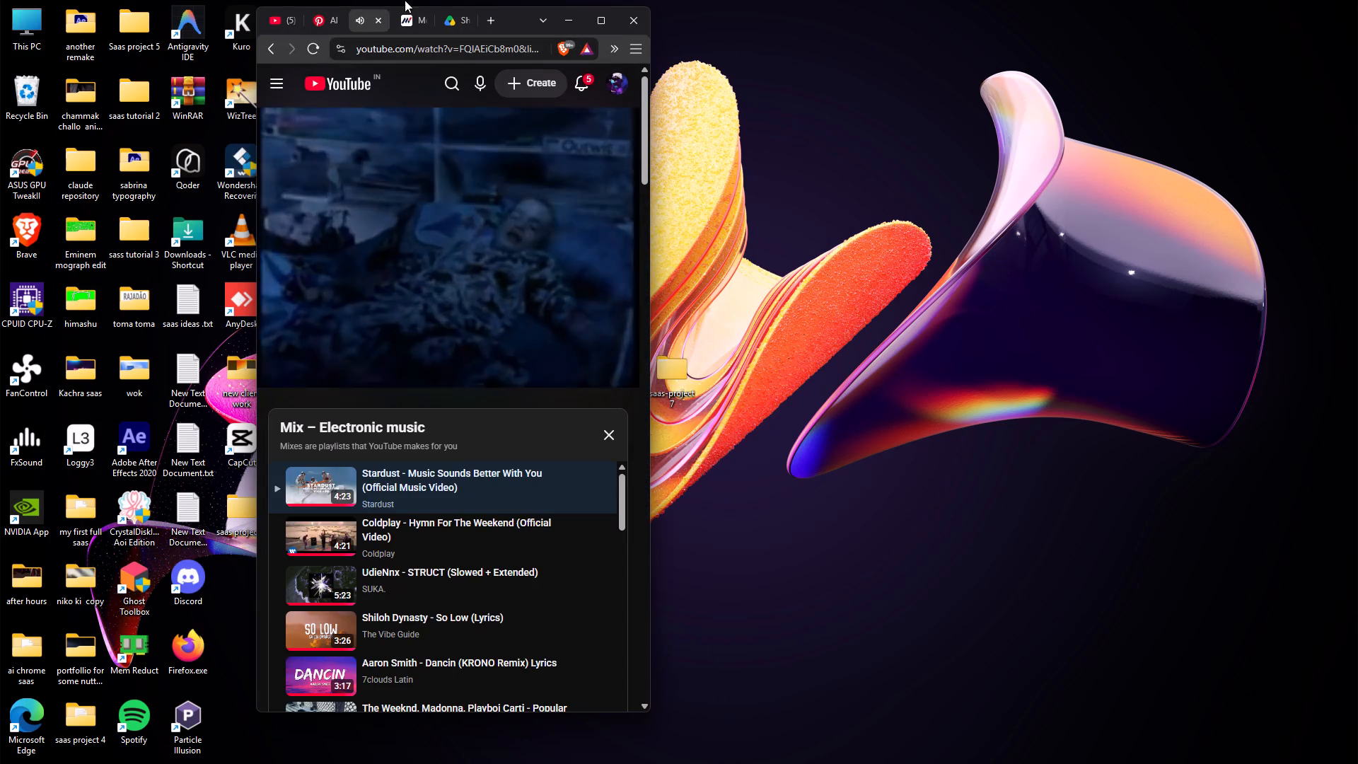
drag(523, 23, 781, 0)
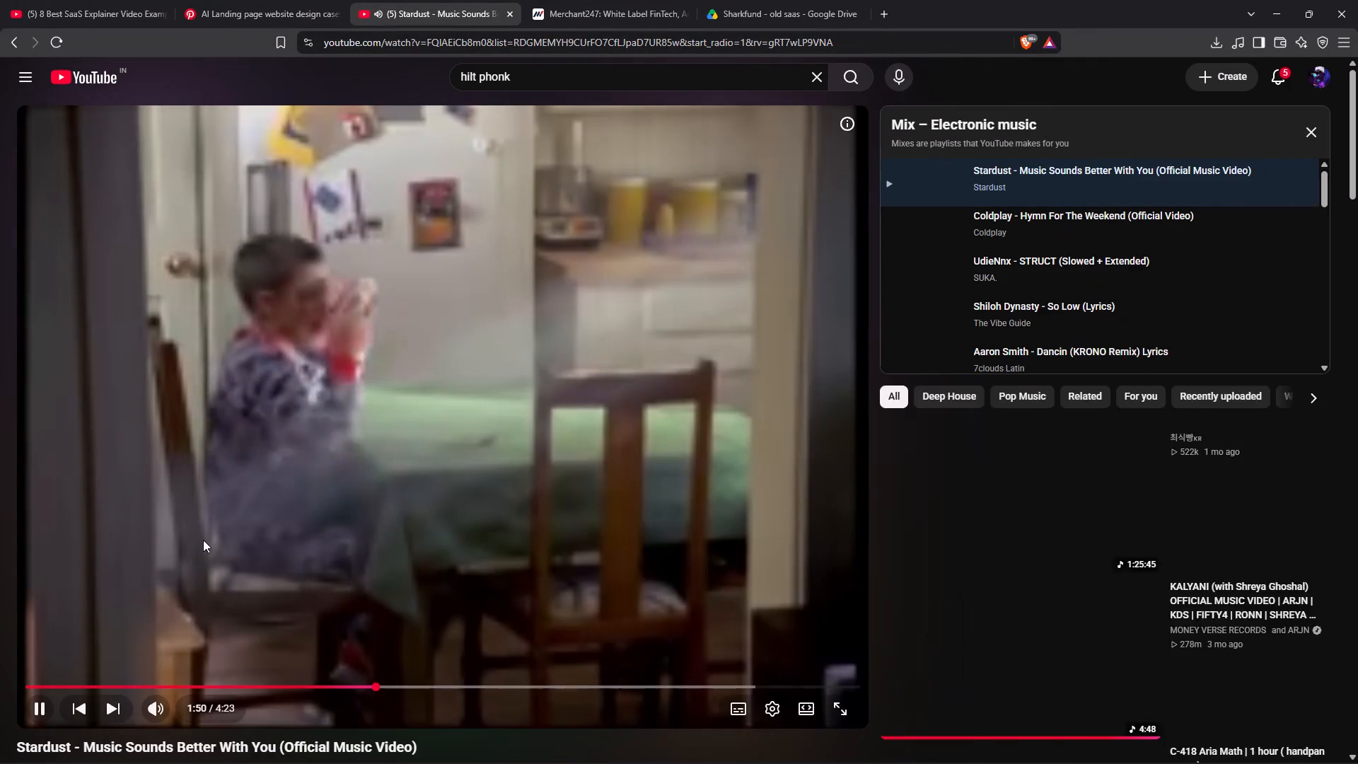
drag(203, 708, 431, 695)
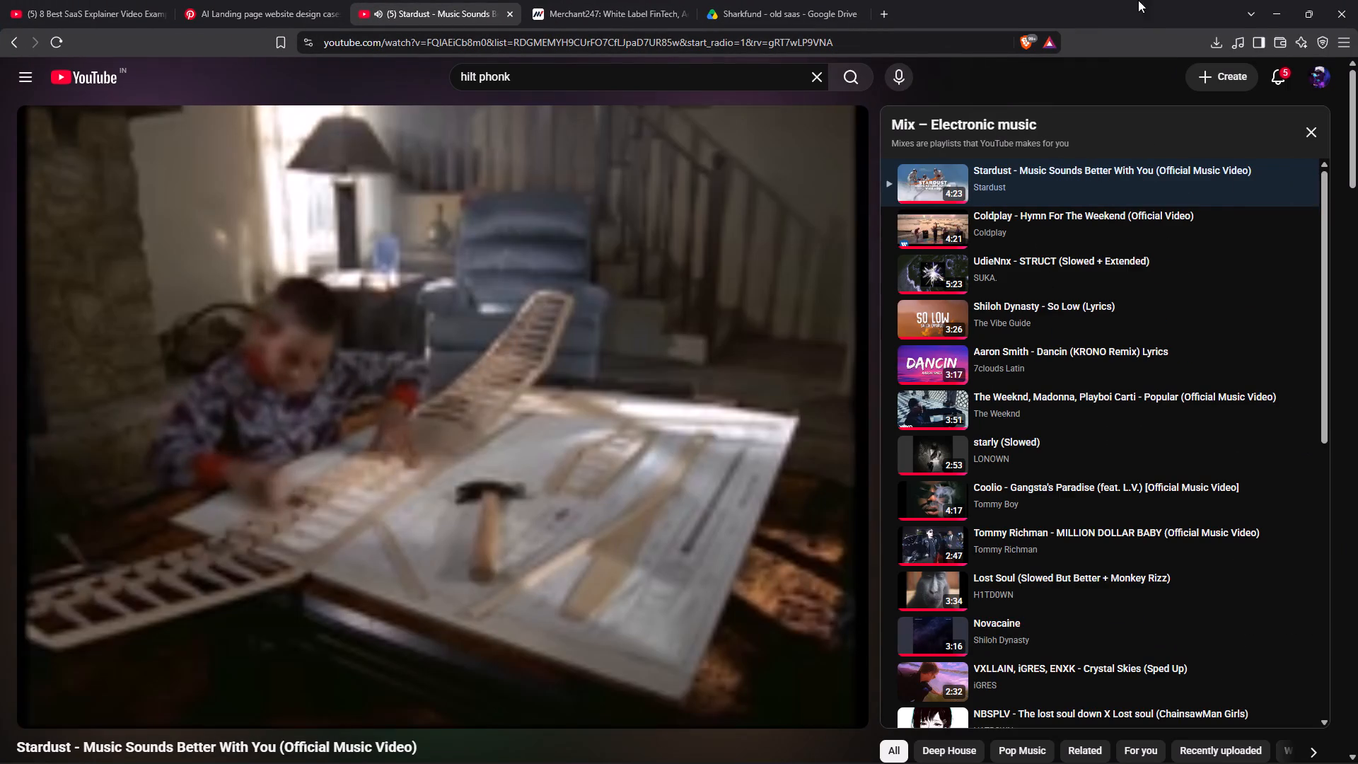
click(1266, 0)
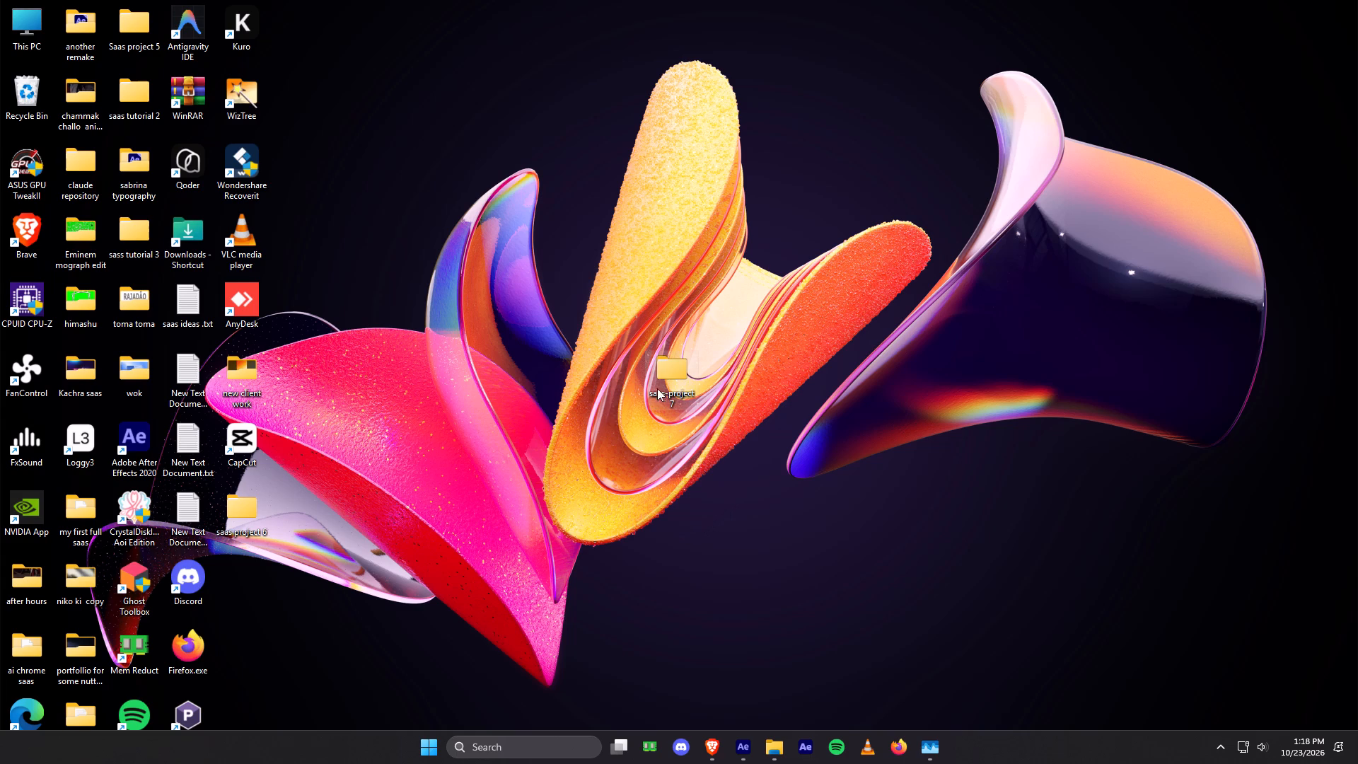
Move the saas-project 7 folder to another spot on the desktop.
drag(663, 376, 744, 527)
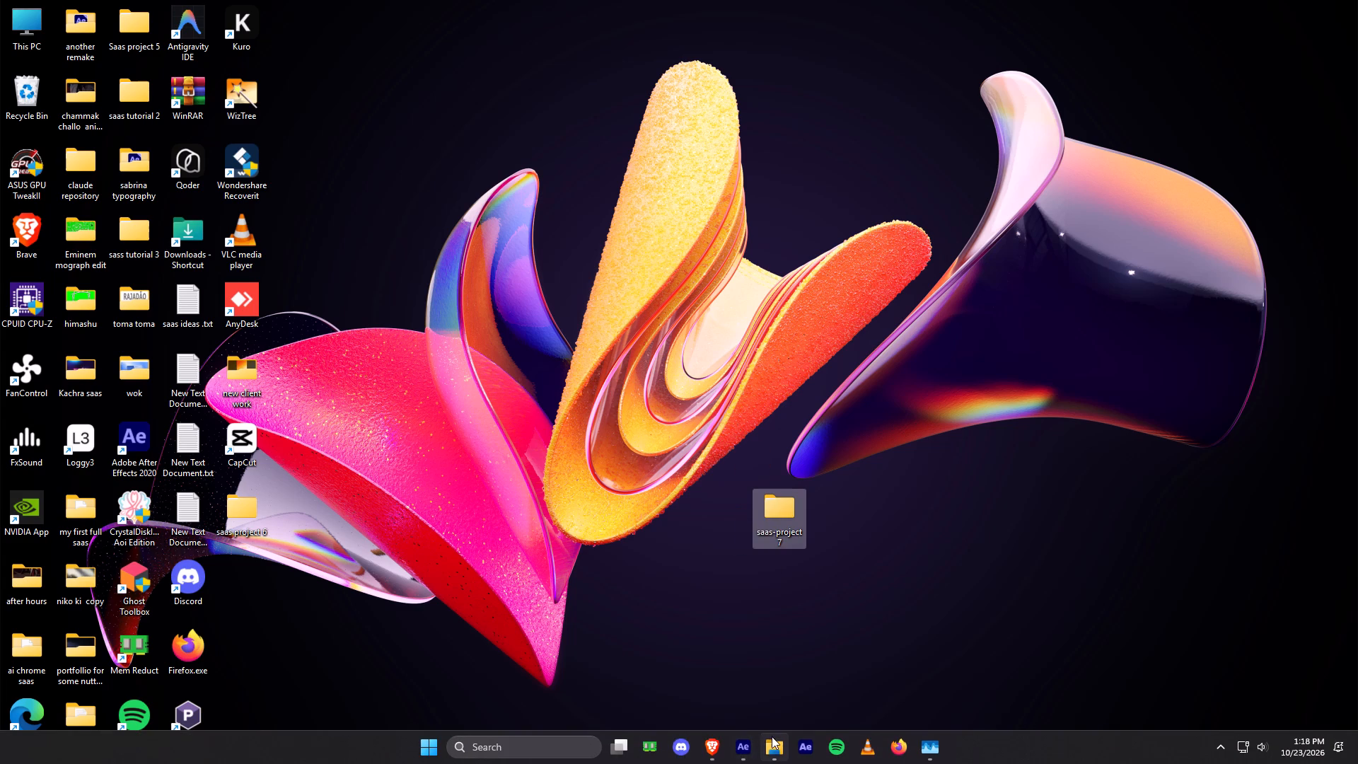
Return to After Effects and play the 04_34_33 Ava voiceover footage from near its start.
click(754, 674)
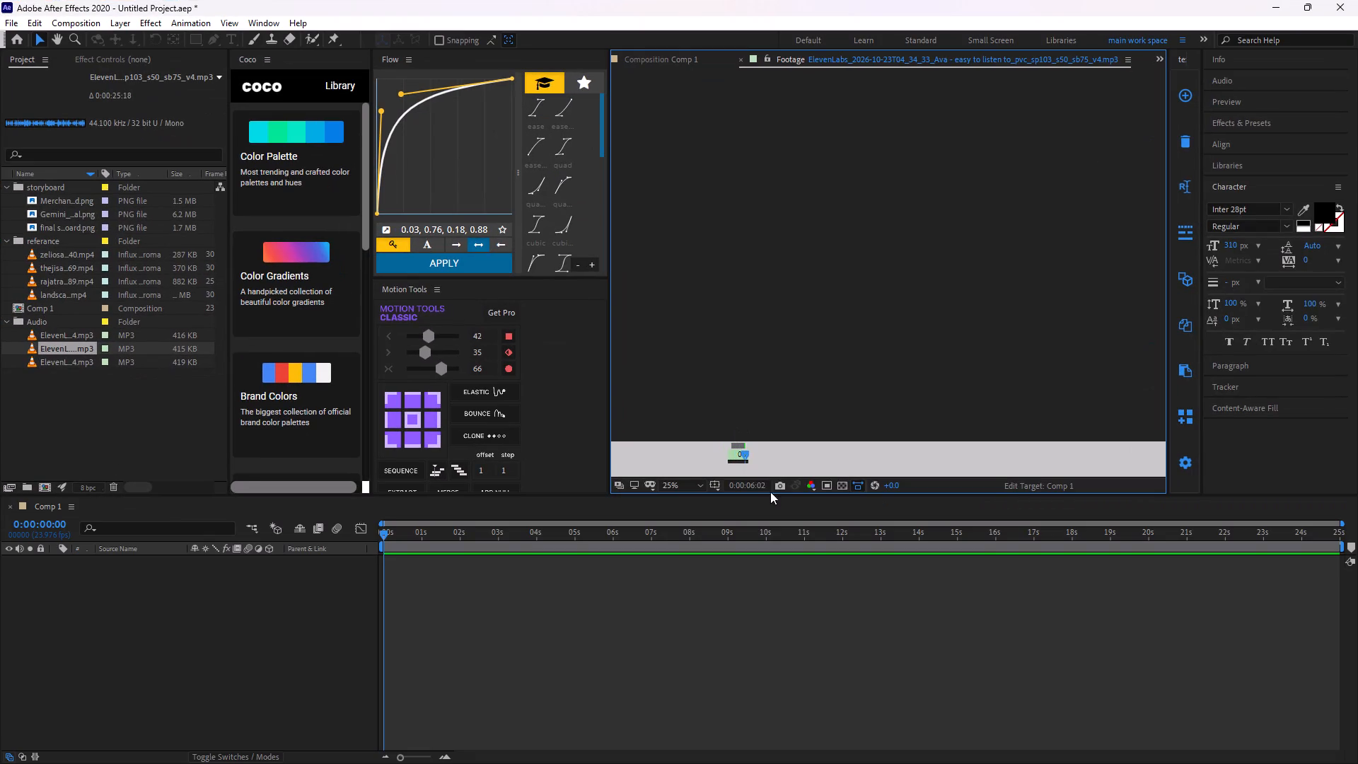
key(space)
drag(767, 460, 614, 489)
key(space)
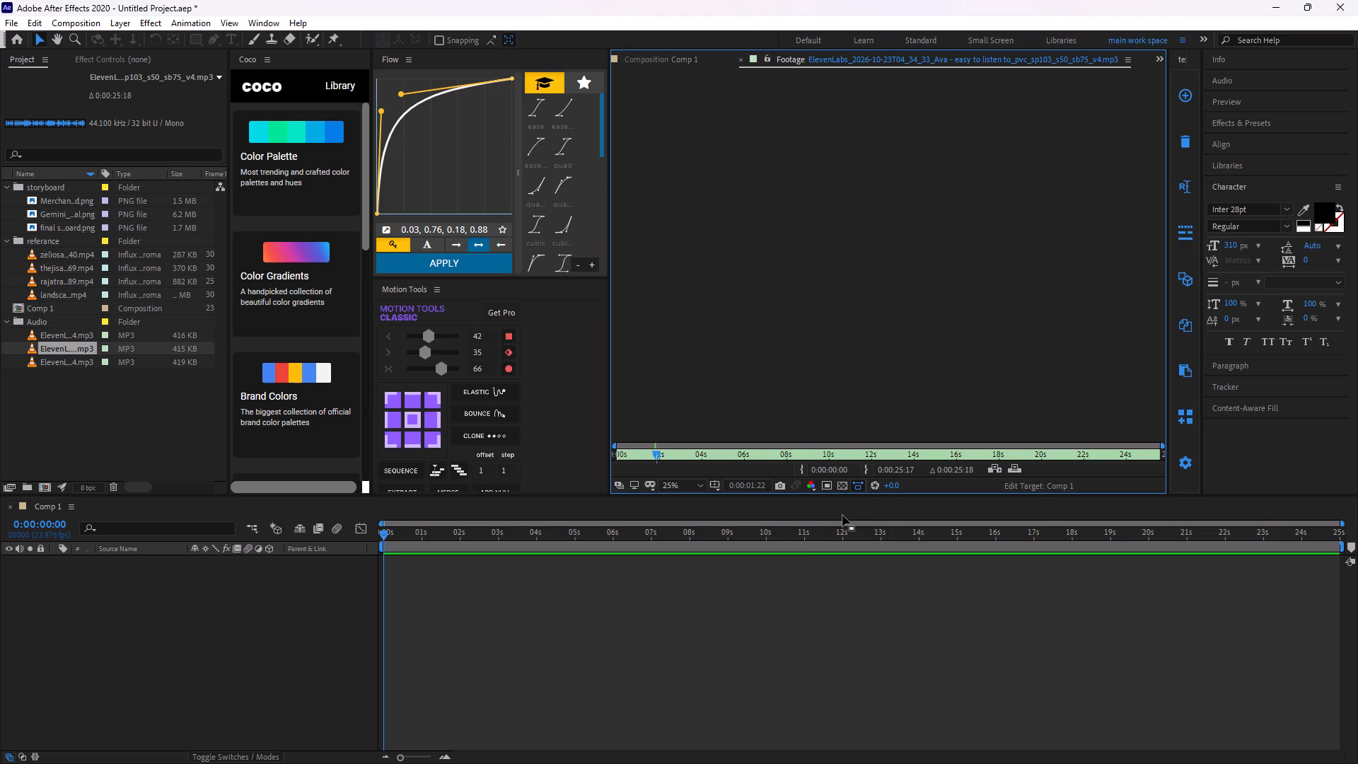
key(space)
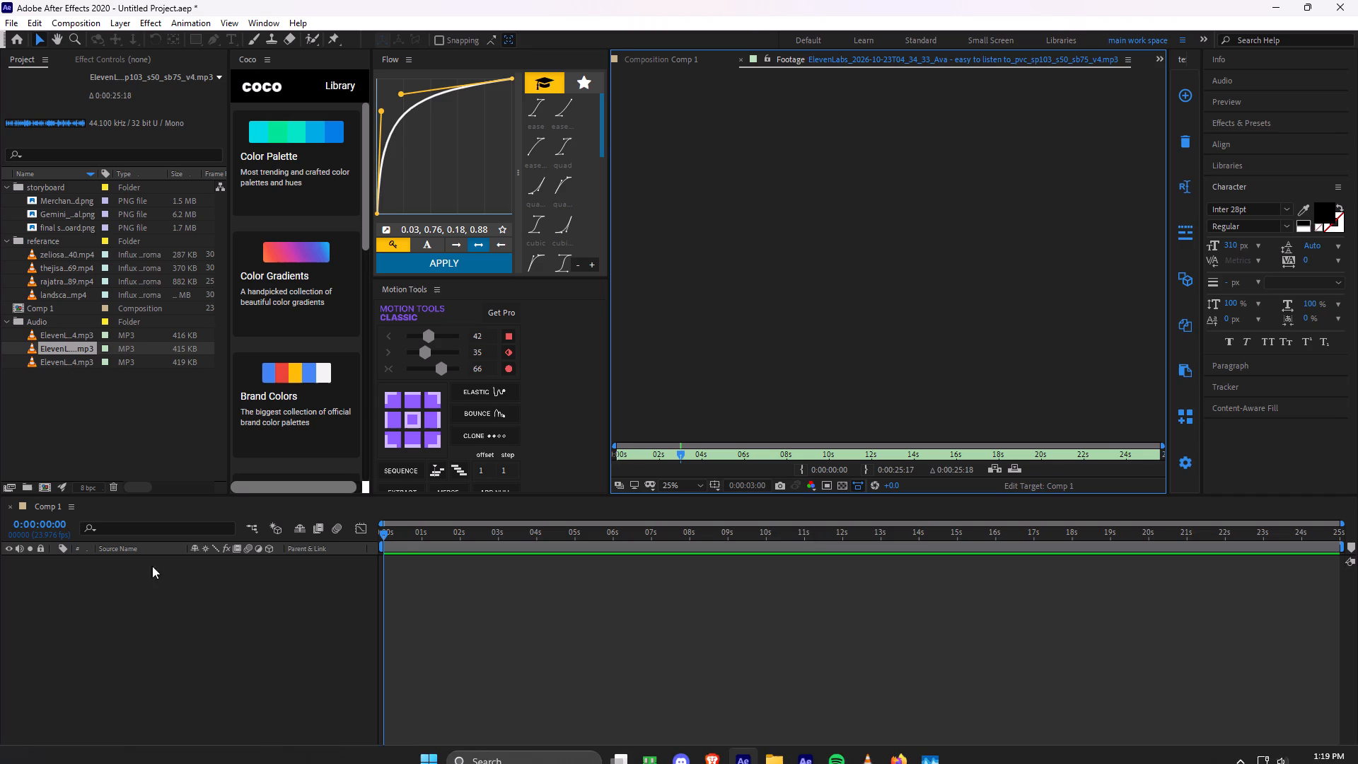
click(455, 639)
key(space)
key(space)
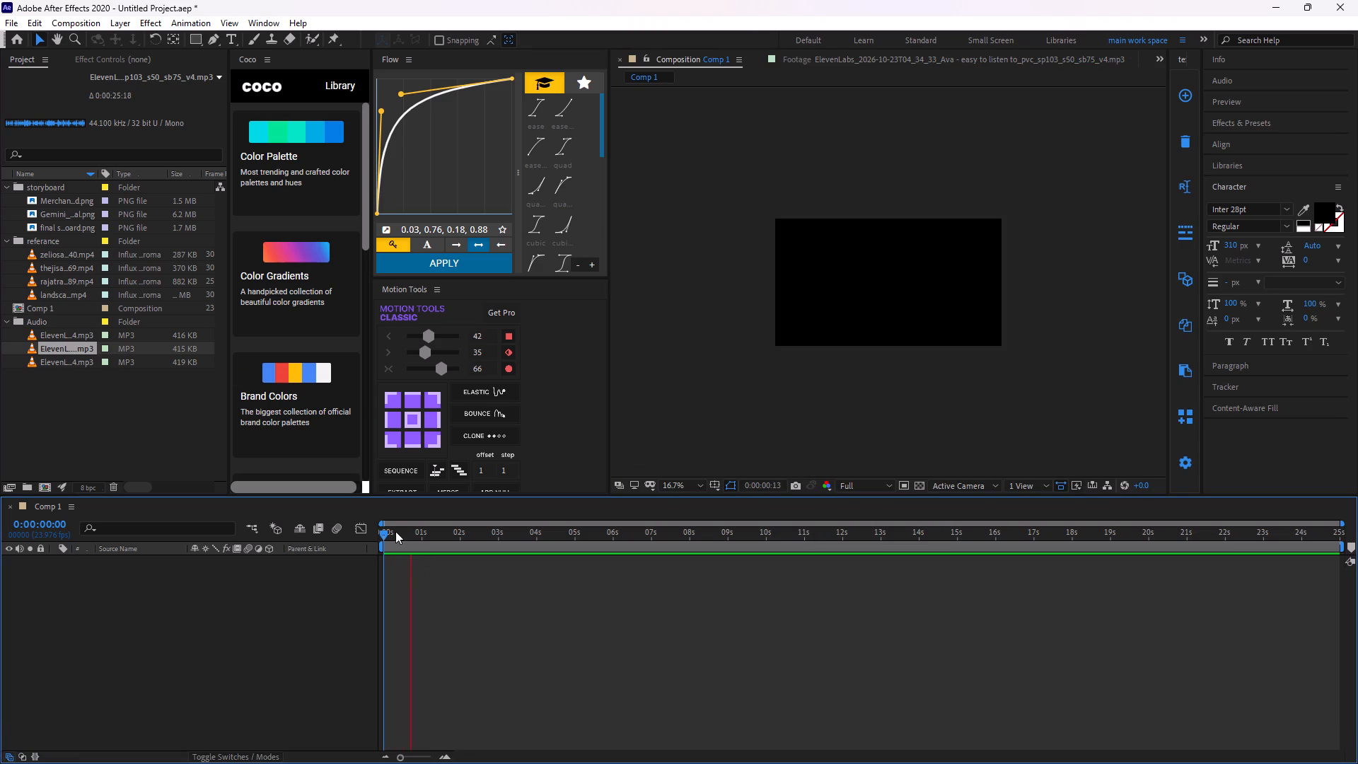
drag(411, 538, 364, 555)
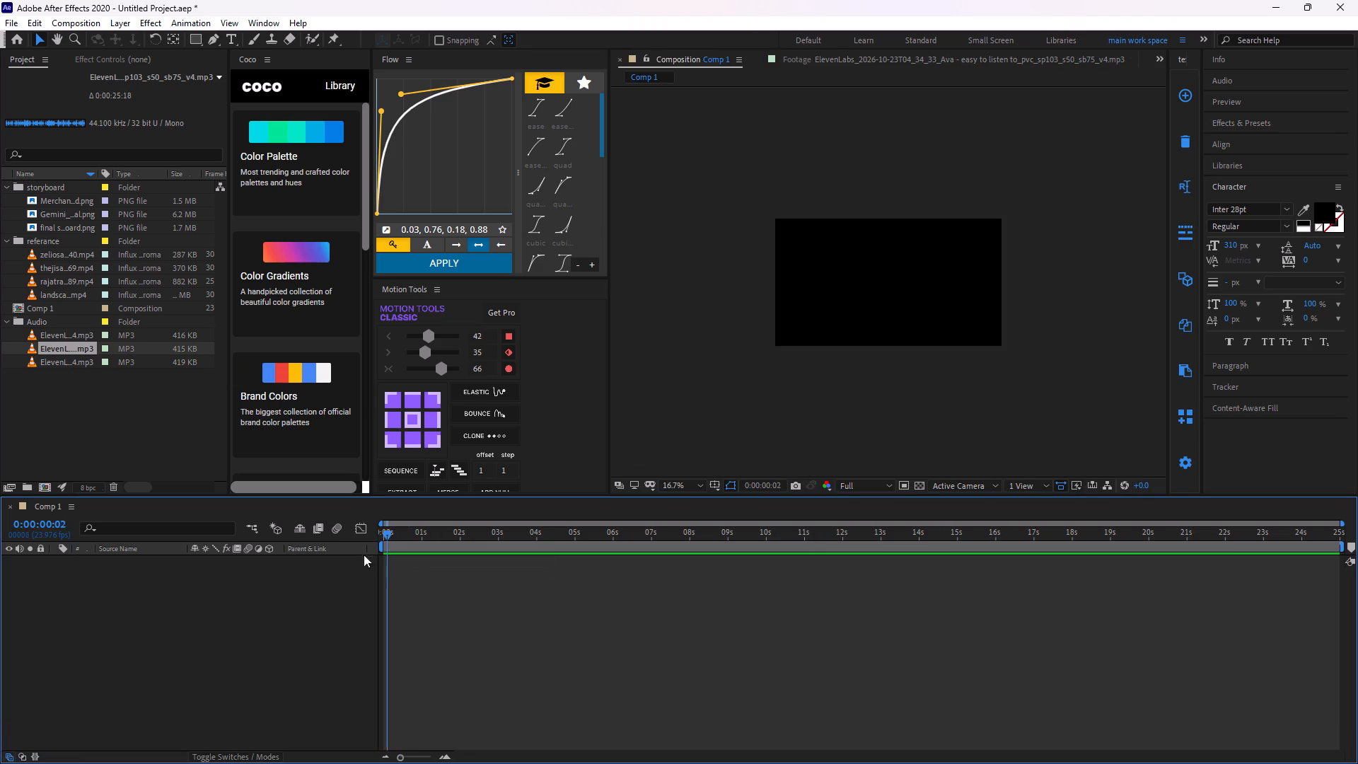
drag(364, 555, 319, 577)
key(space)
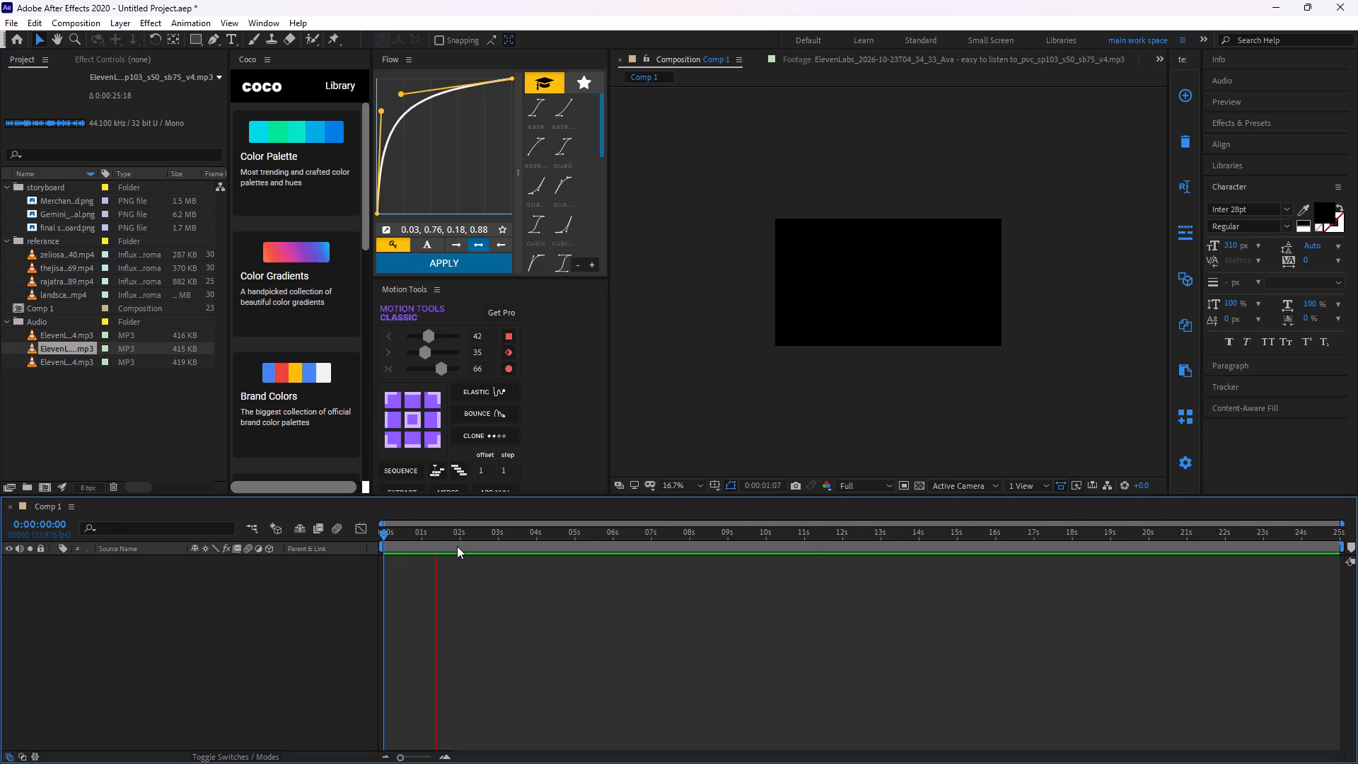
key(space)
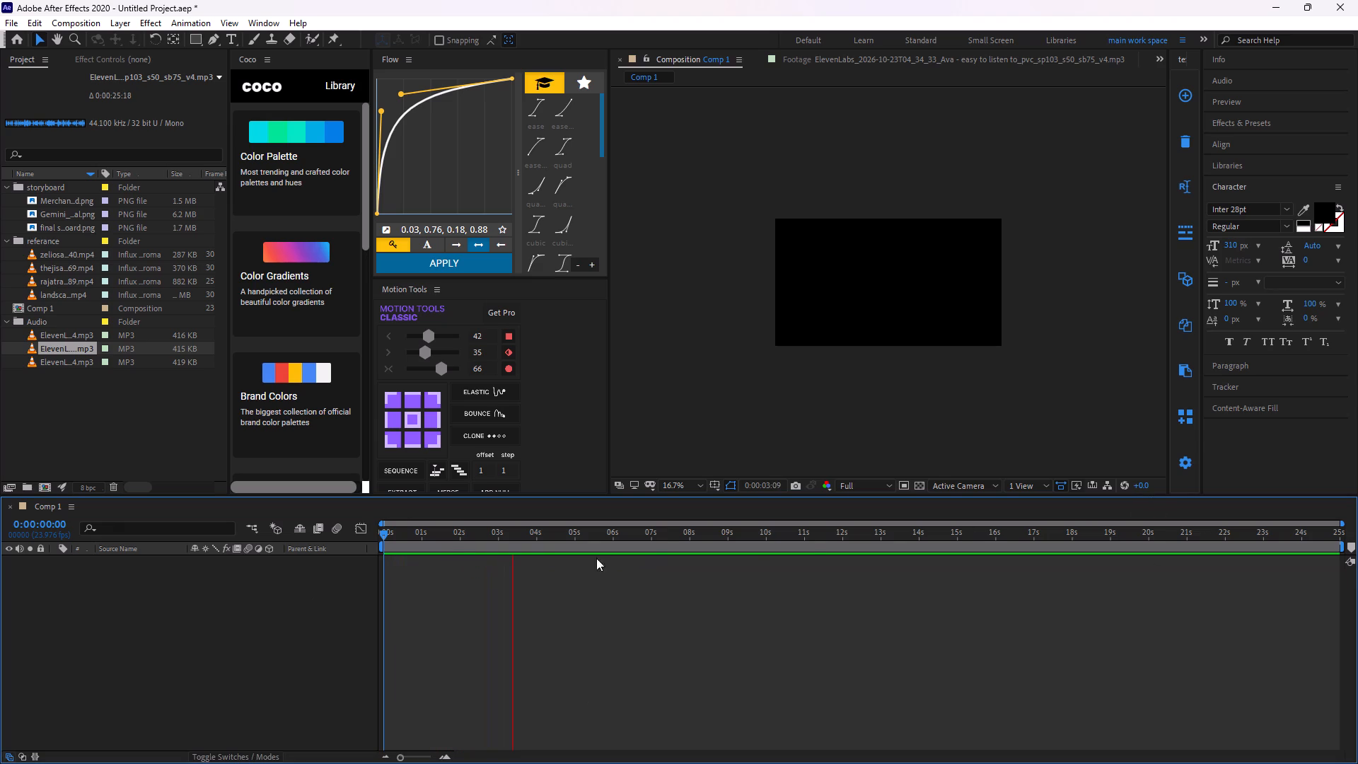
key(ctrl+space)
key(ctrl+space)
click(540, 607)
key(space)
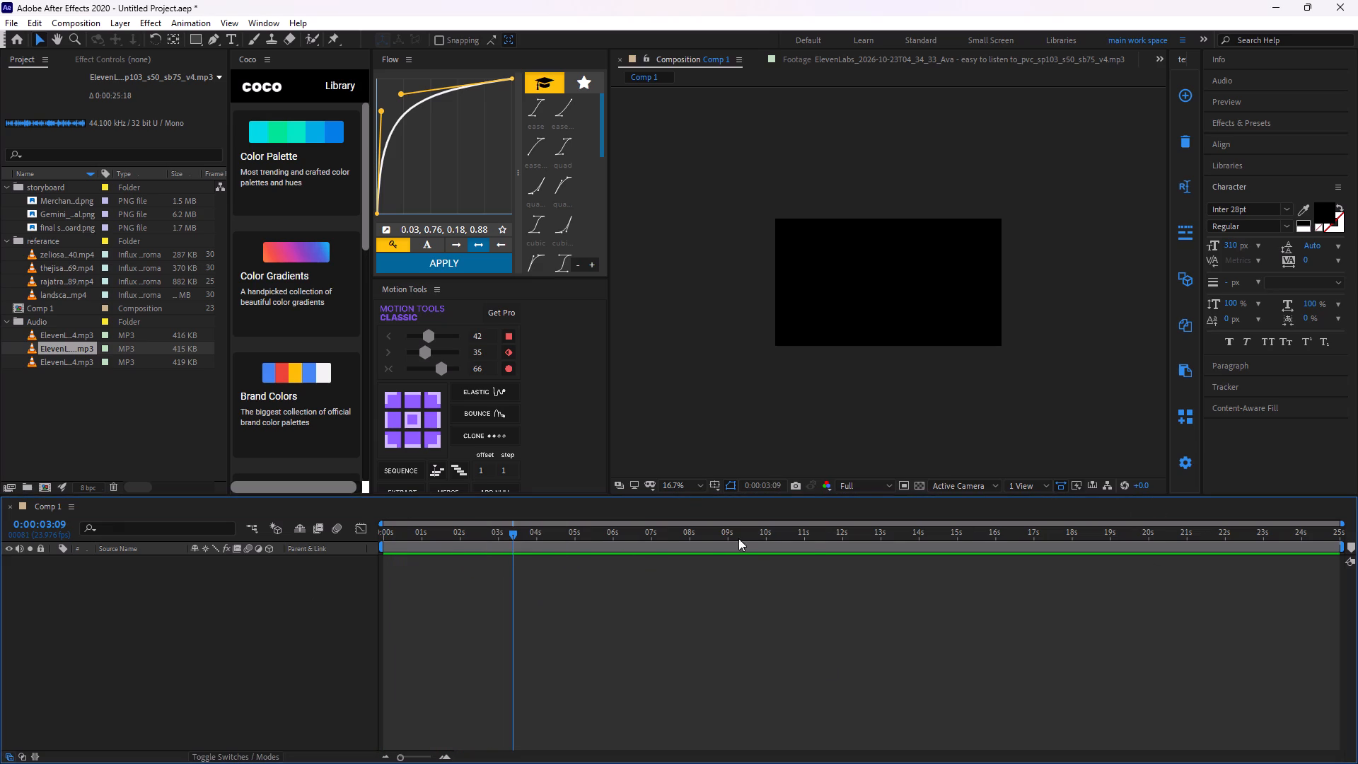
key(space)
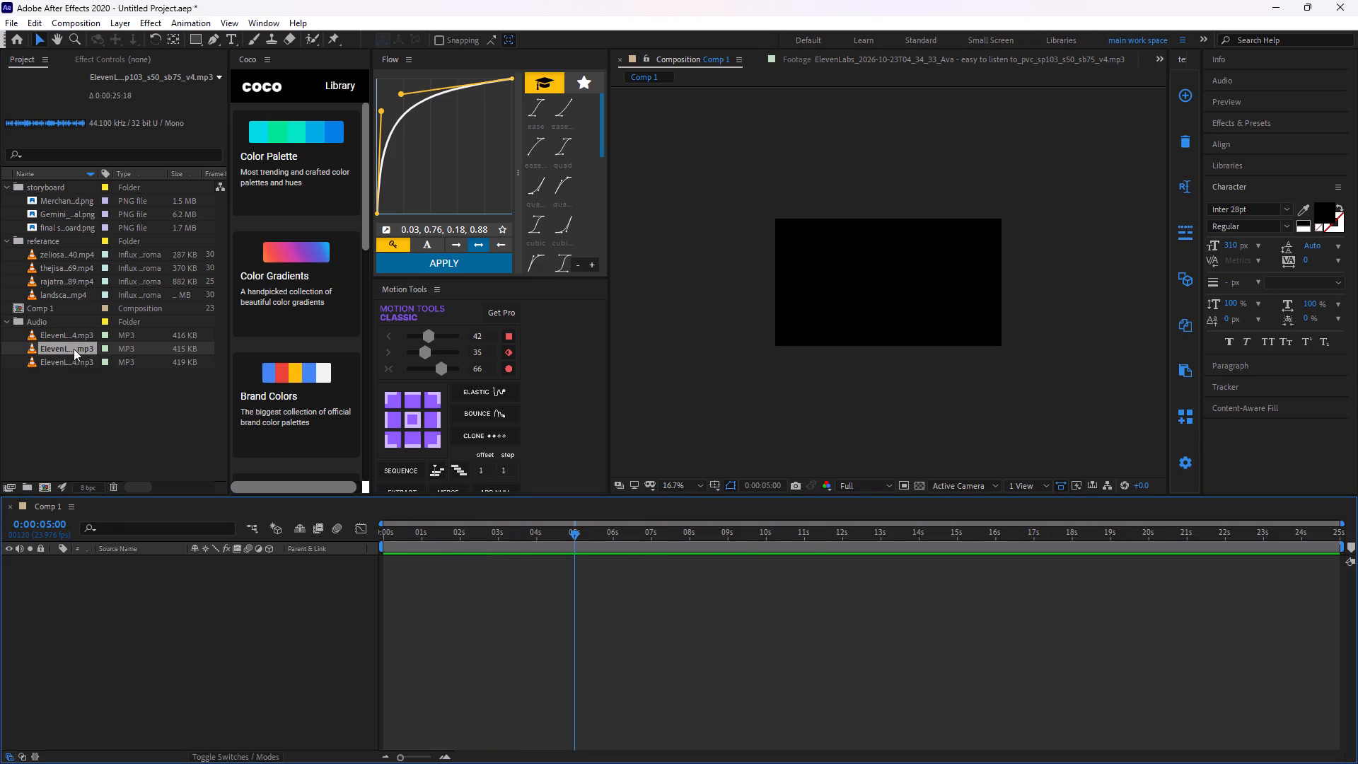
Reopen the 04_34_33 Ava voiceover from the Audio folder and listen to it almost to the end.
double_click(74, 349)
key(space)
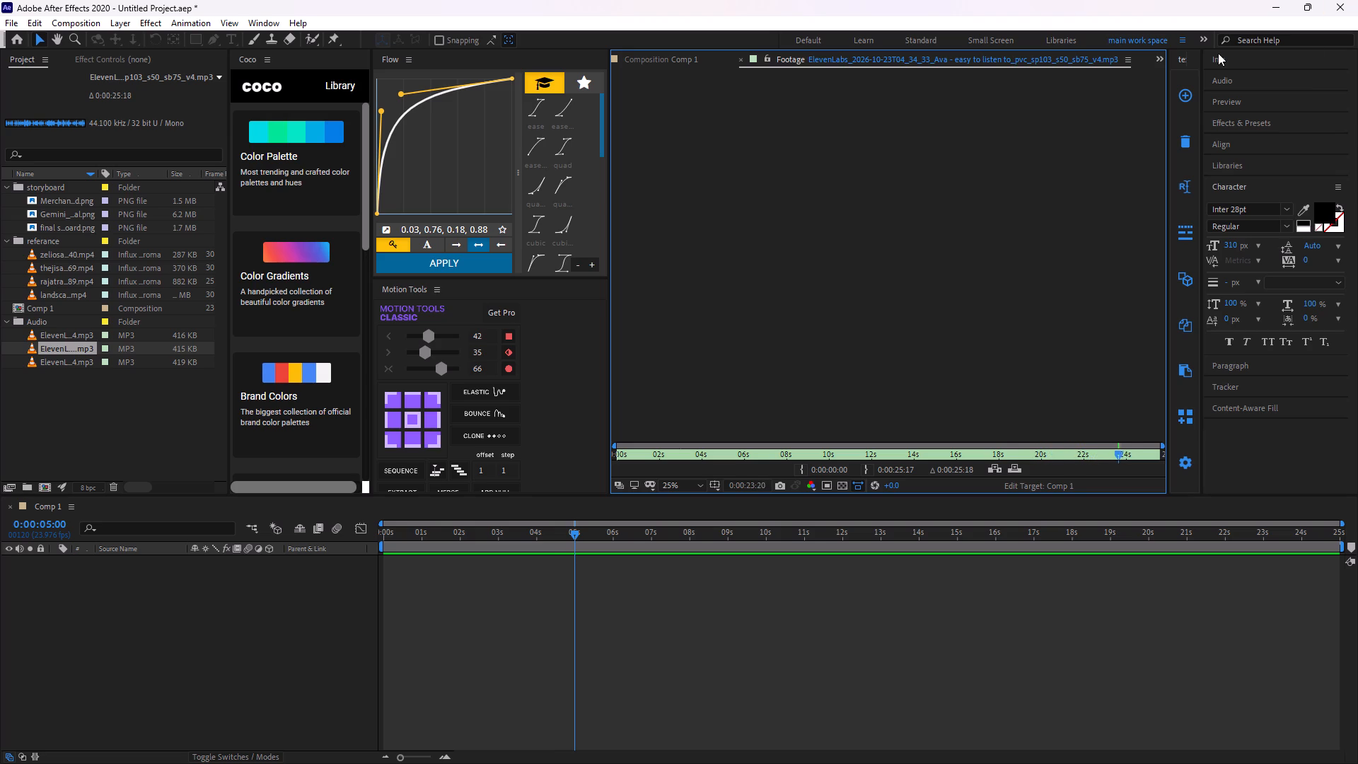
key(space)
key(space)
key(space)
Open the Customer Service American Female voiceover from the Audio folder and play it.
drag(579, 531, 335, 560)
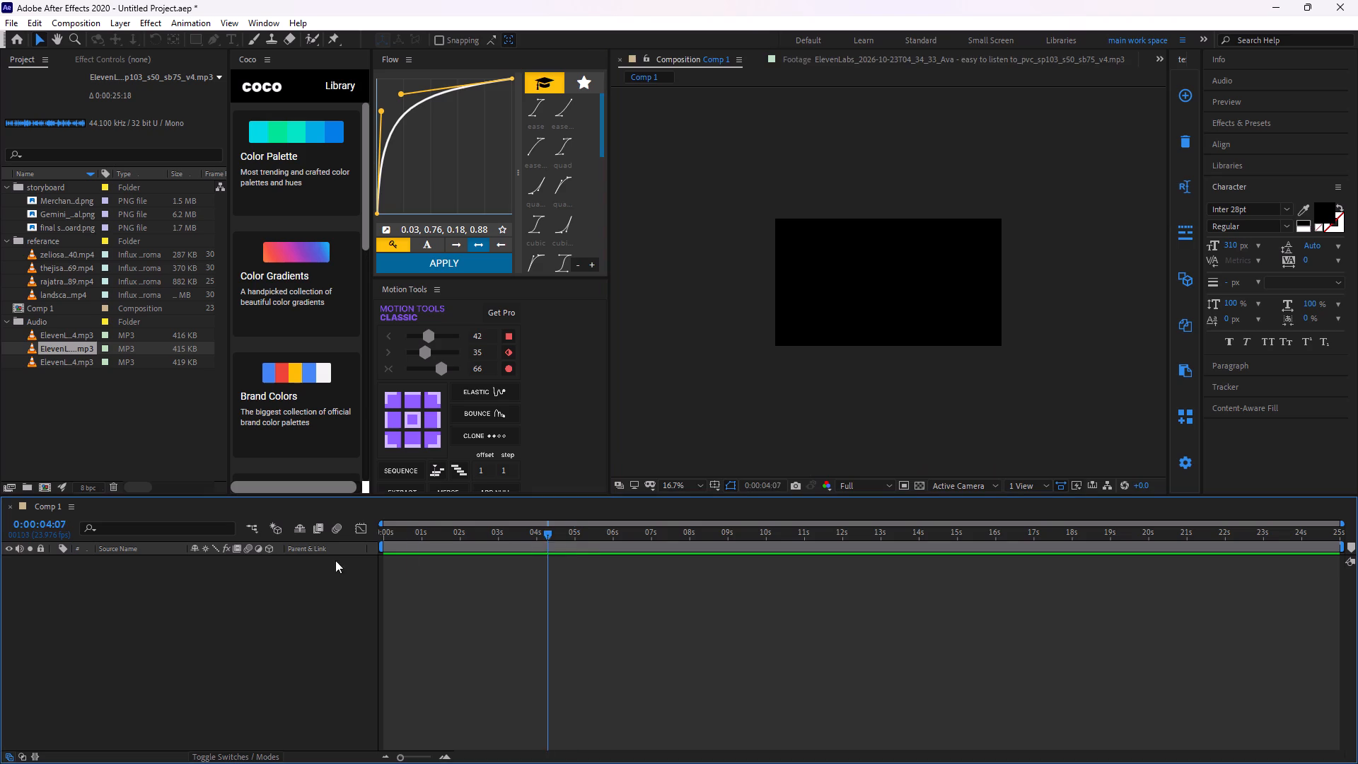
drag(335, 560, 308, 560)
click(67, 369)
click(68, 366)
key(space)
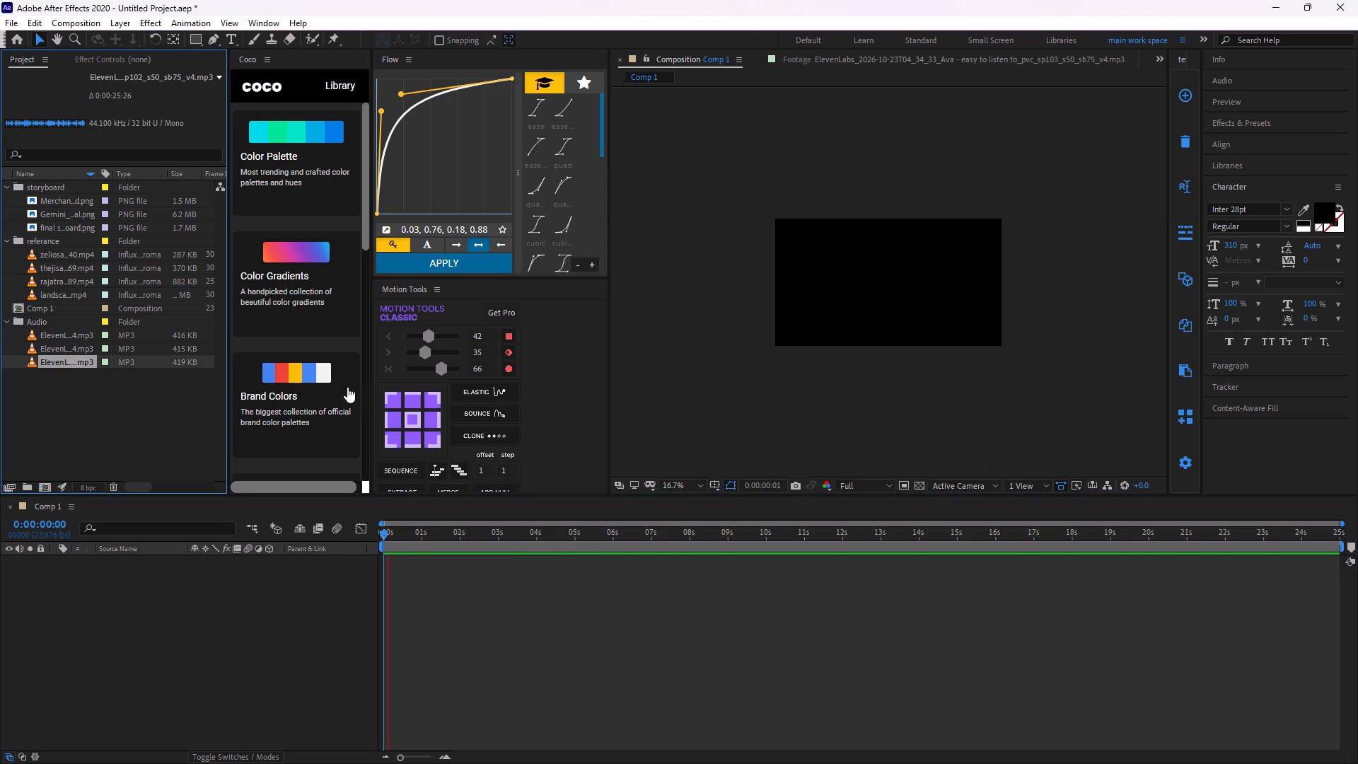
double_click(49, 360)
key(space)
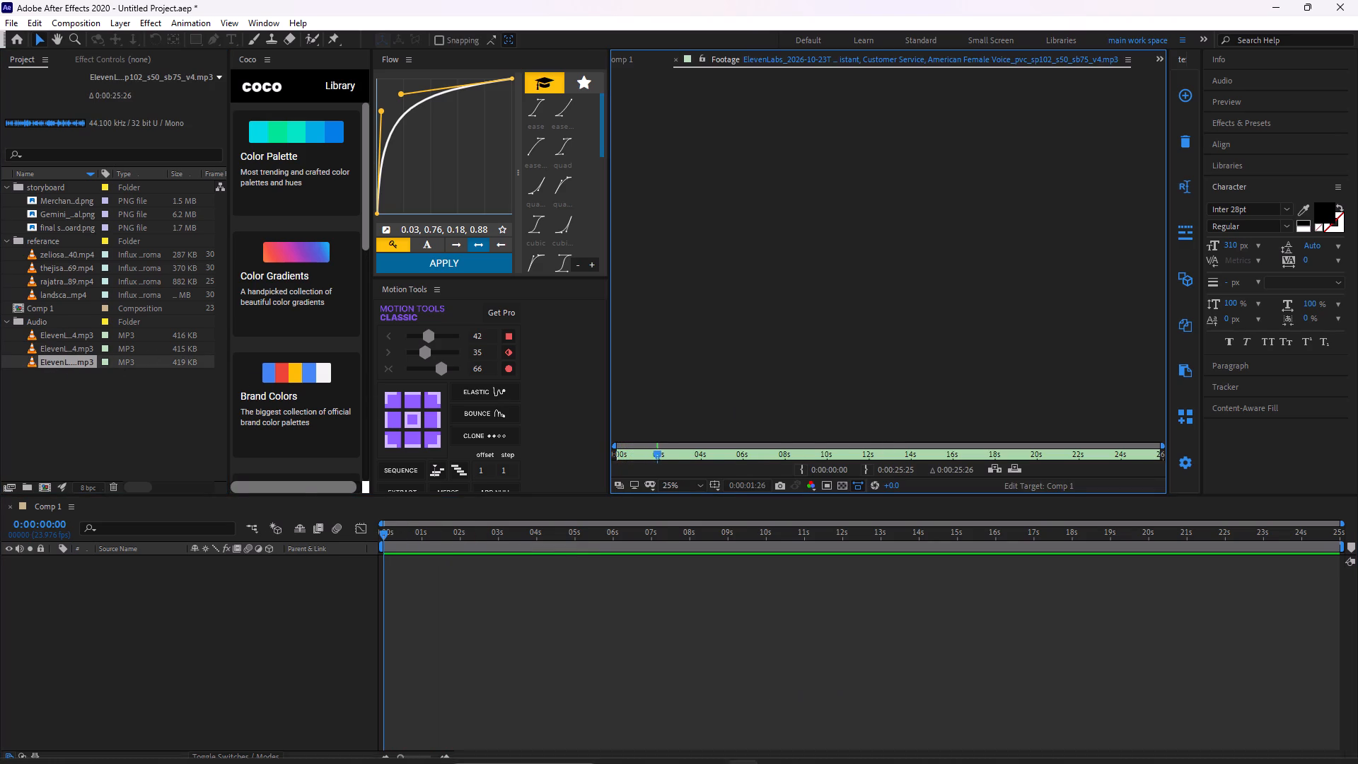
Switch to the browser, pause the Stardust music video, and return to After Effects.
click(716, 740)
click(687, 508)
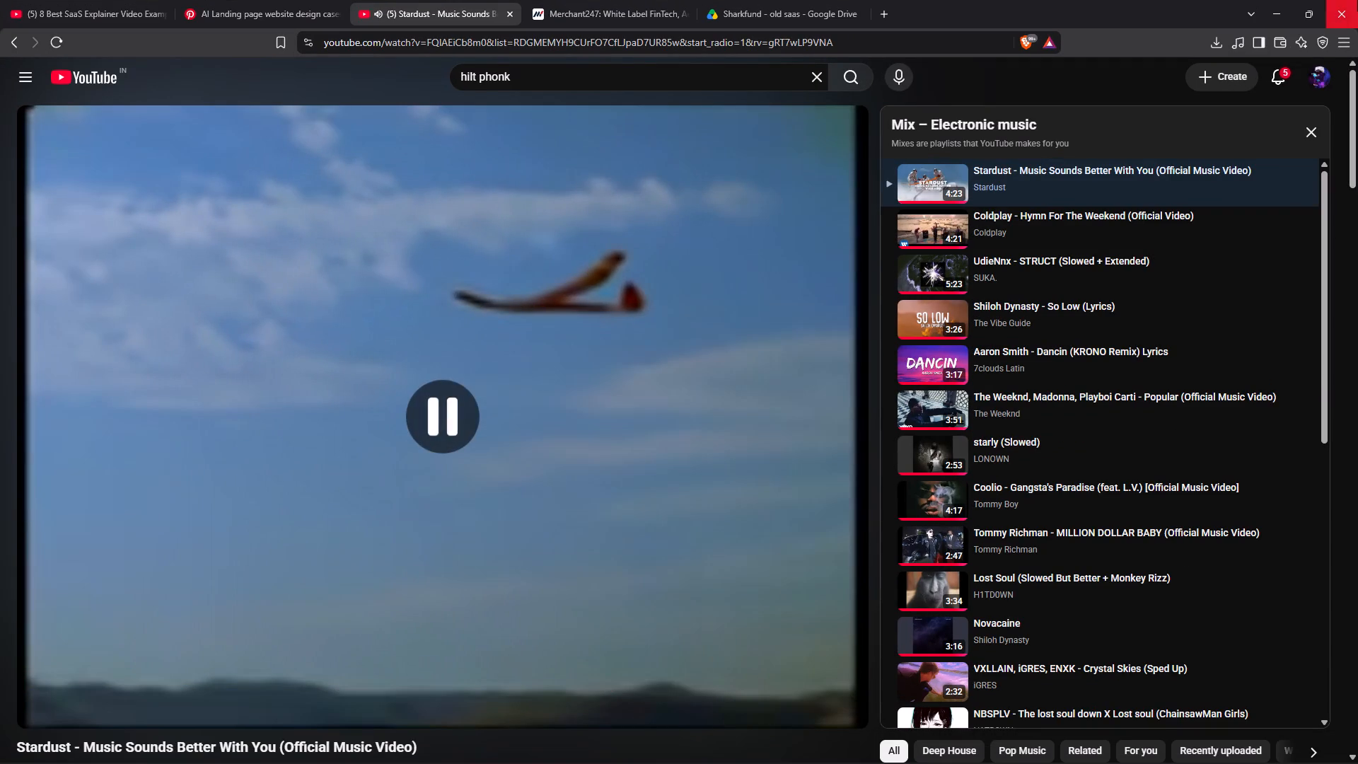
click(1279, 6)
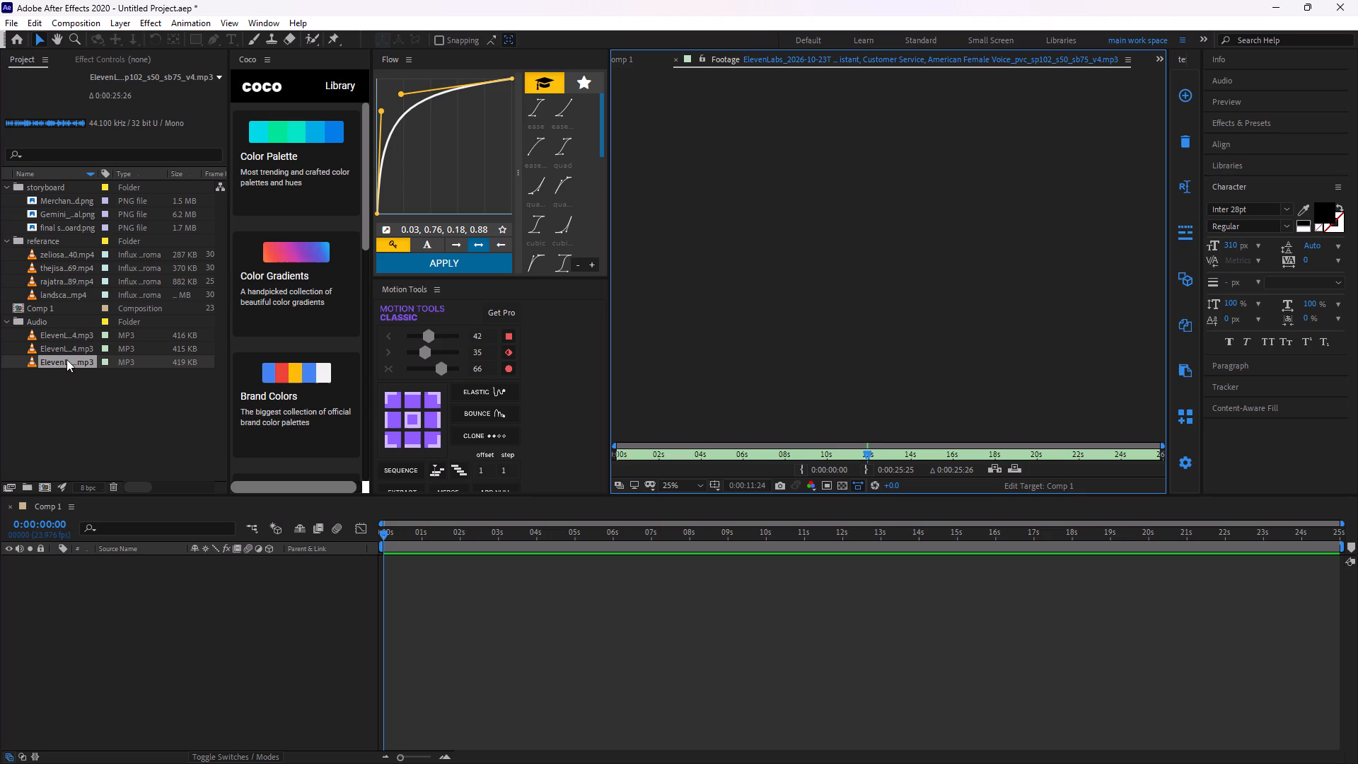
Listen to the 04_36_22 Ava voiceover and the 04_34_33 Ava voiceover in turn to compare the two takes.
click(210, 610)
double_click(71, 335)
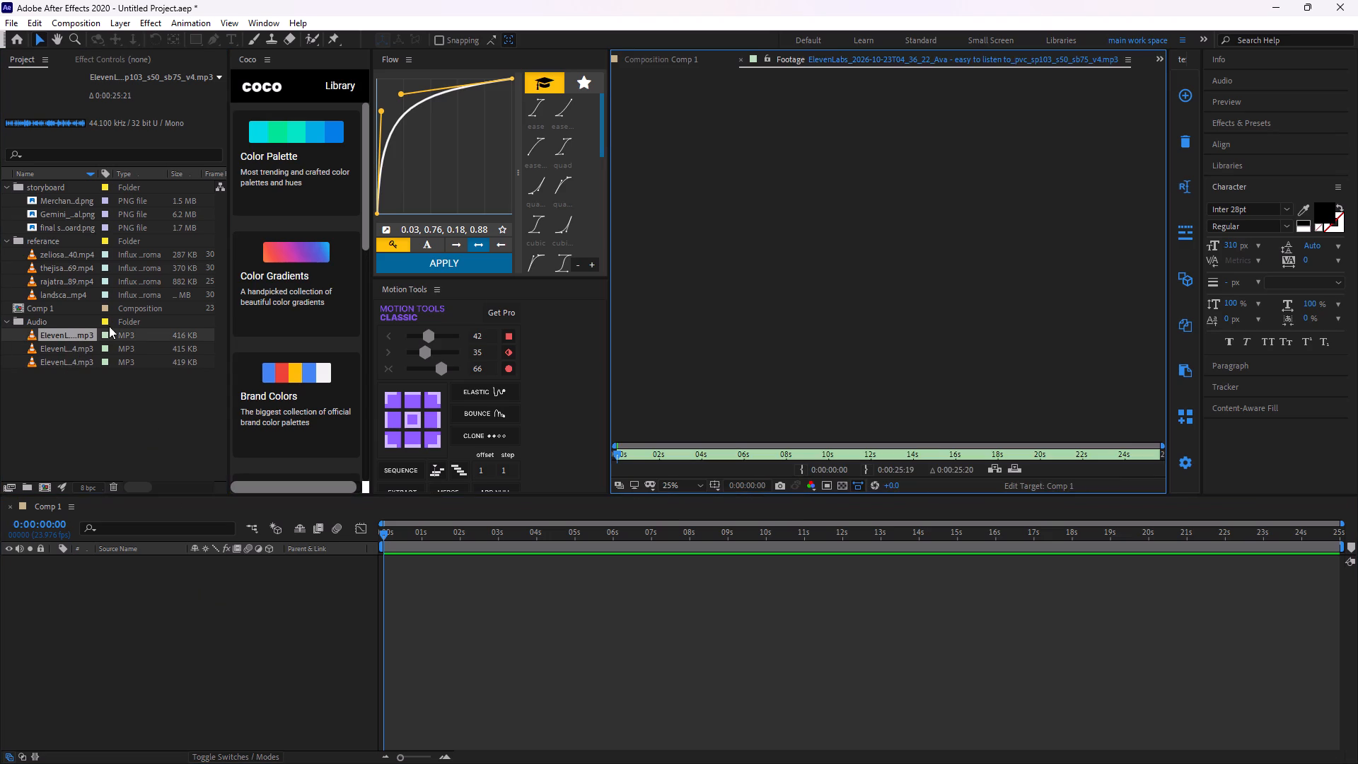
key(space)
double_click(83, 350)
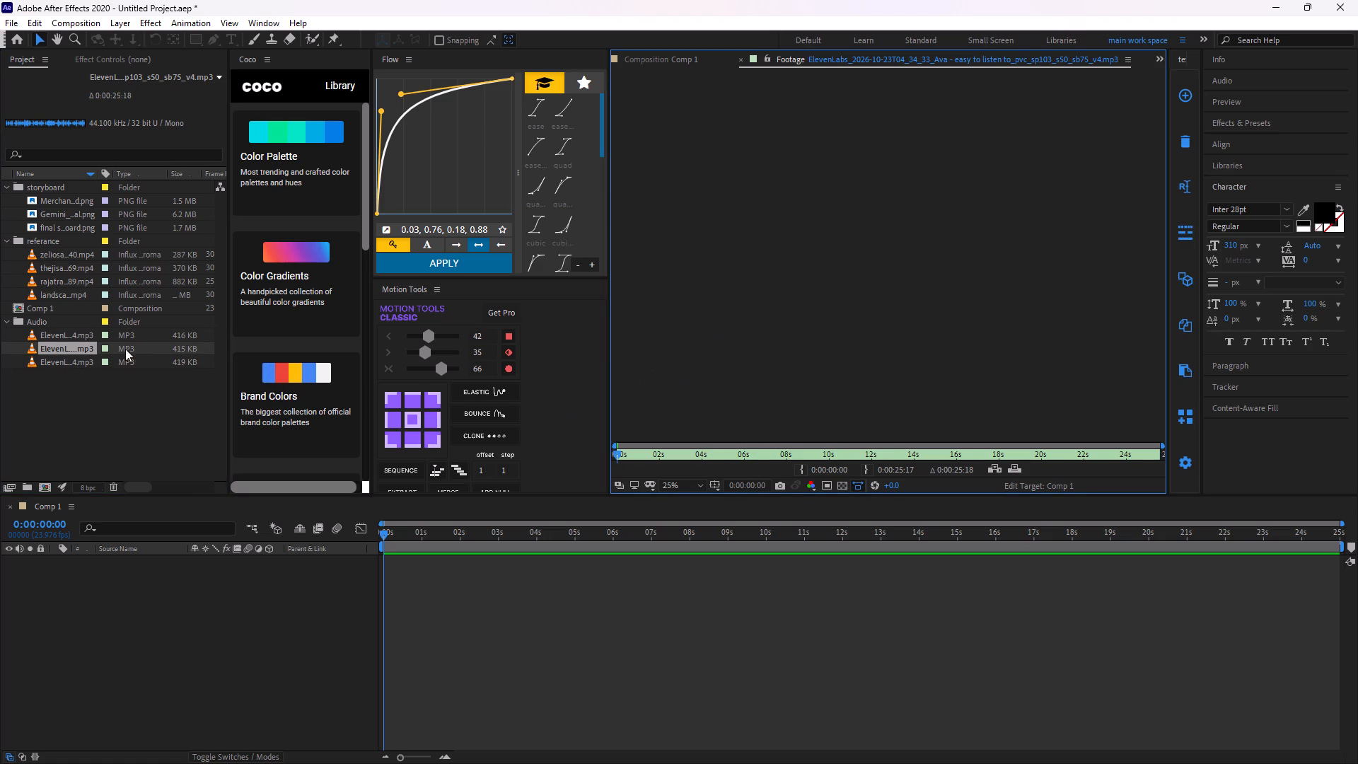
key(space)
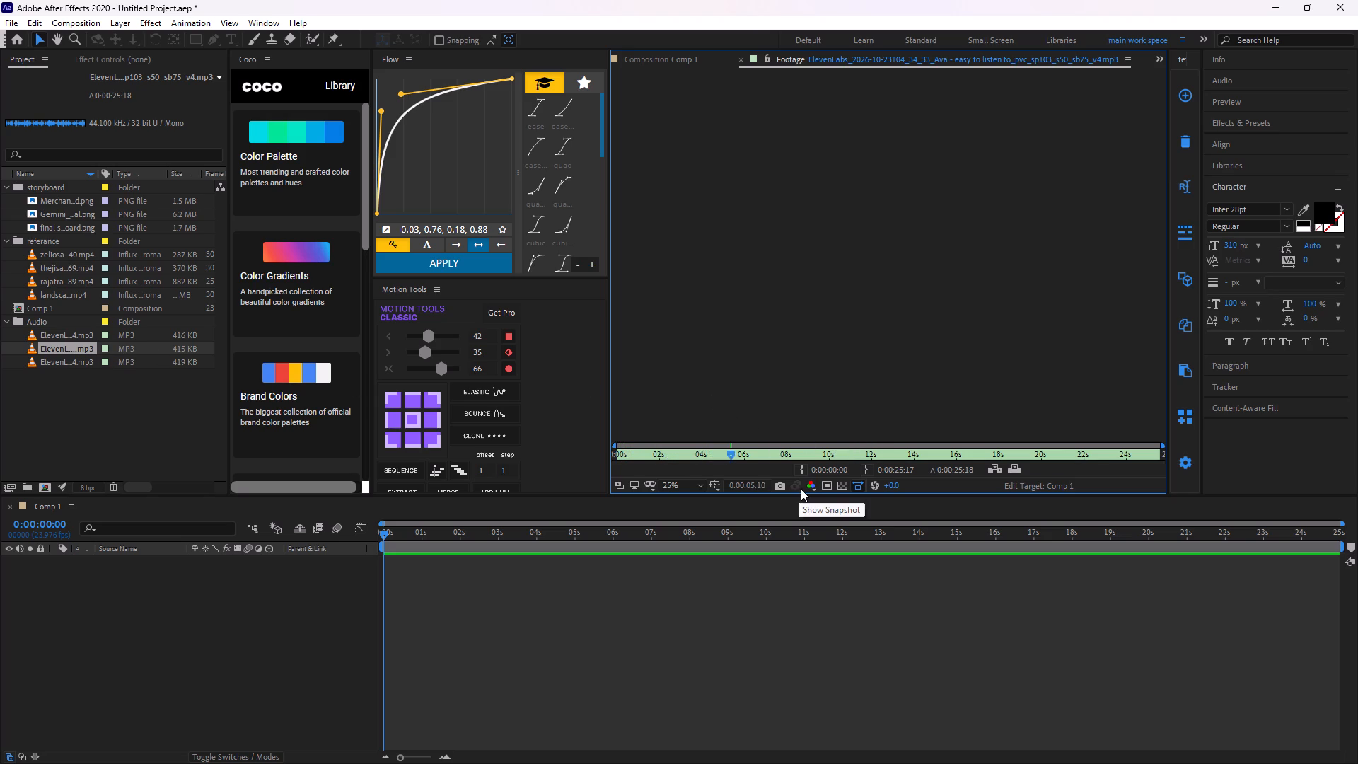
key(space)
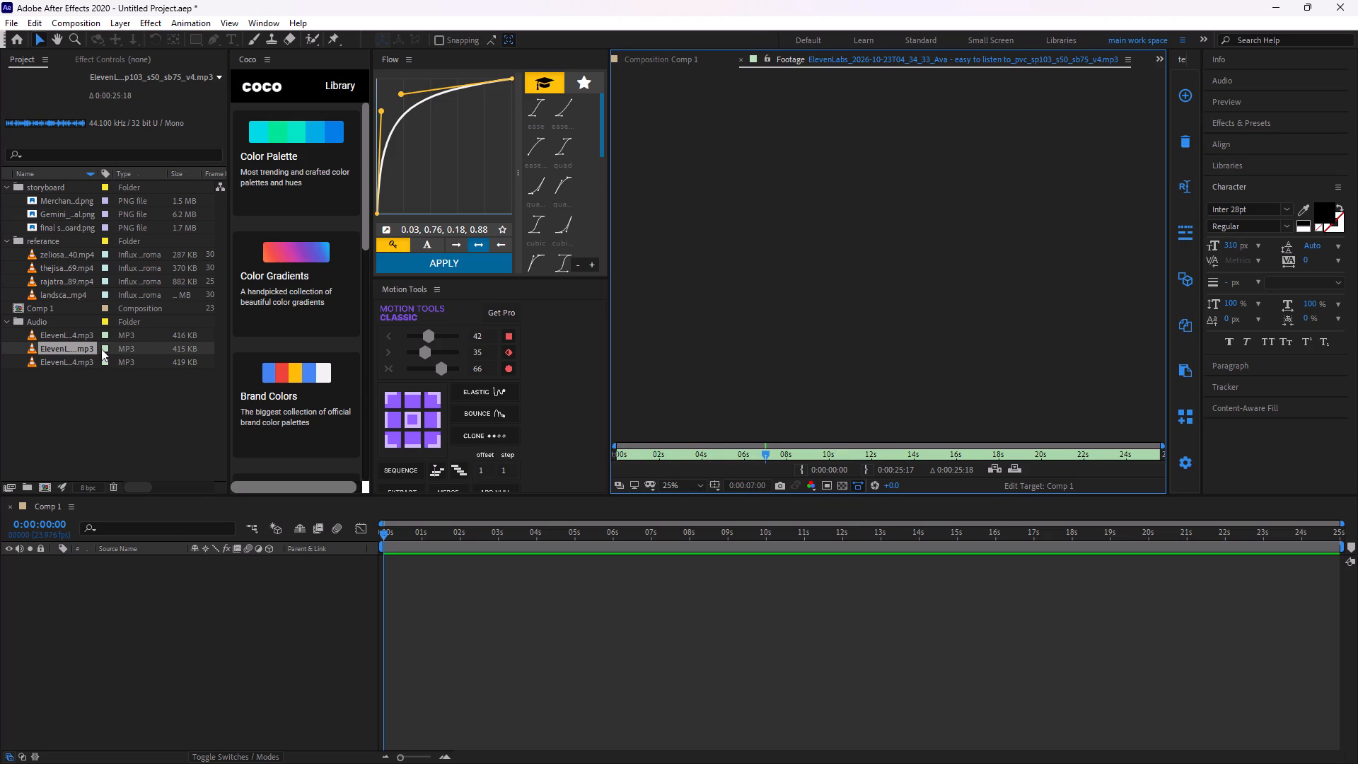
key(space)
key(space)
Add the 04_34_33 and 04_36_22 Ava voiceovers to Comp 1 as audio layers starting at 0 seconds.
drag(62, 352, 111, 598)
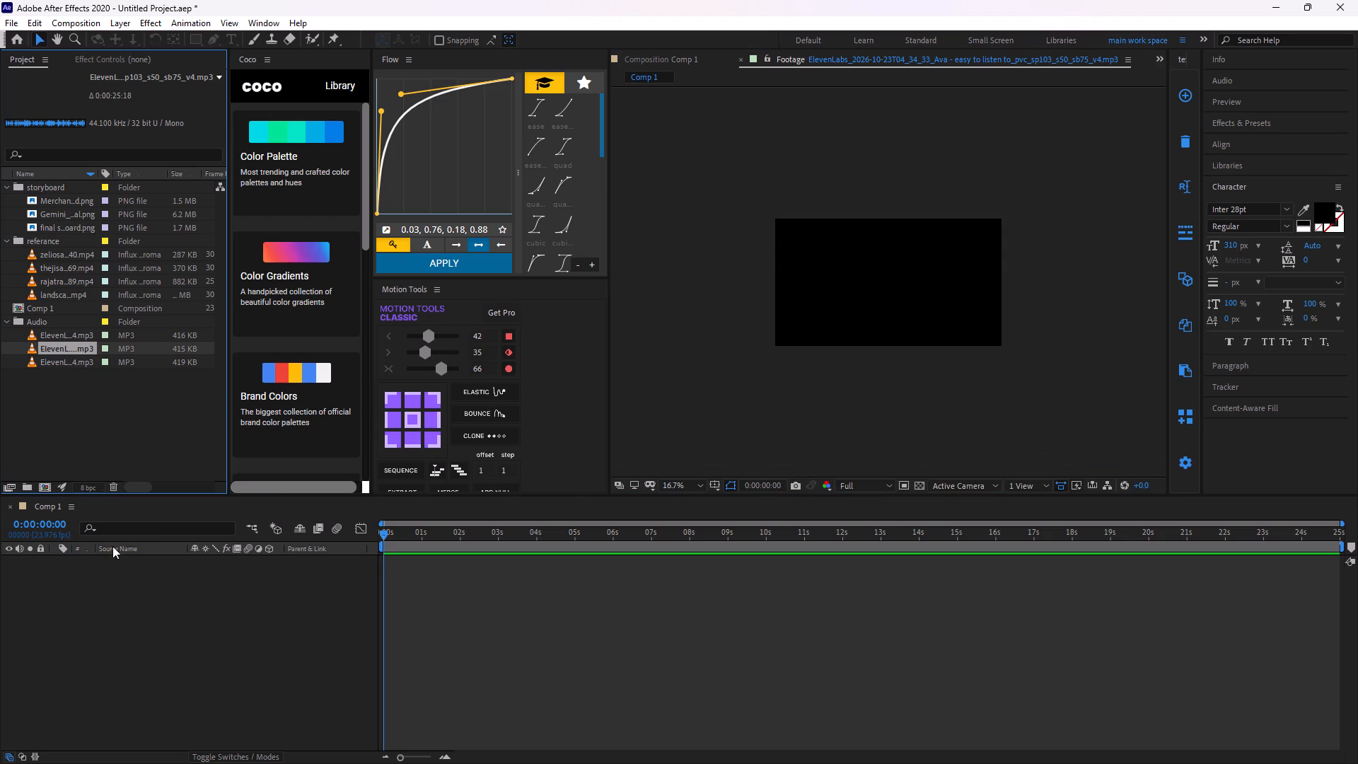
drag(72, 336, 236, 560)
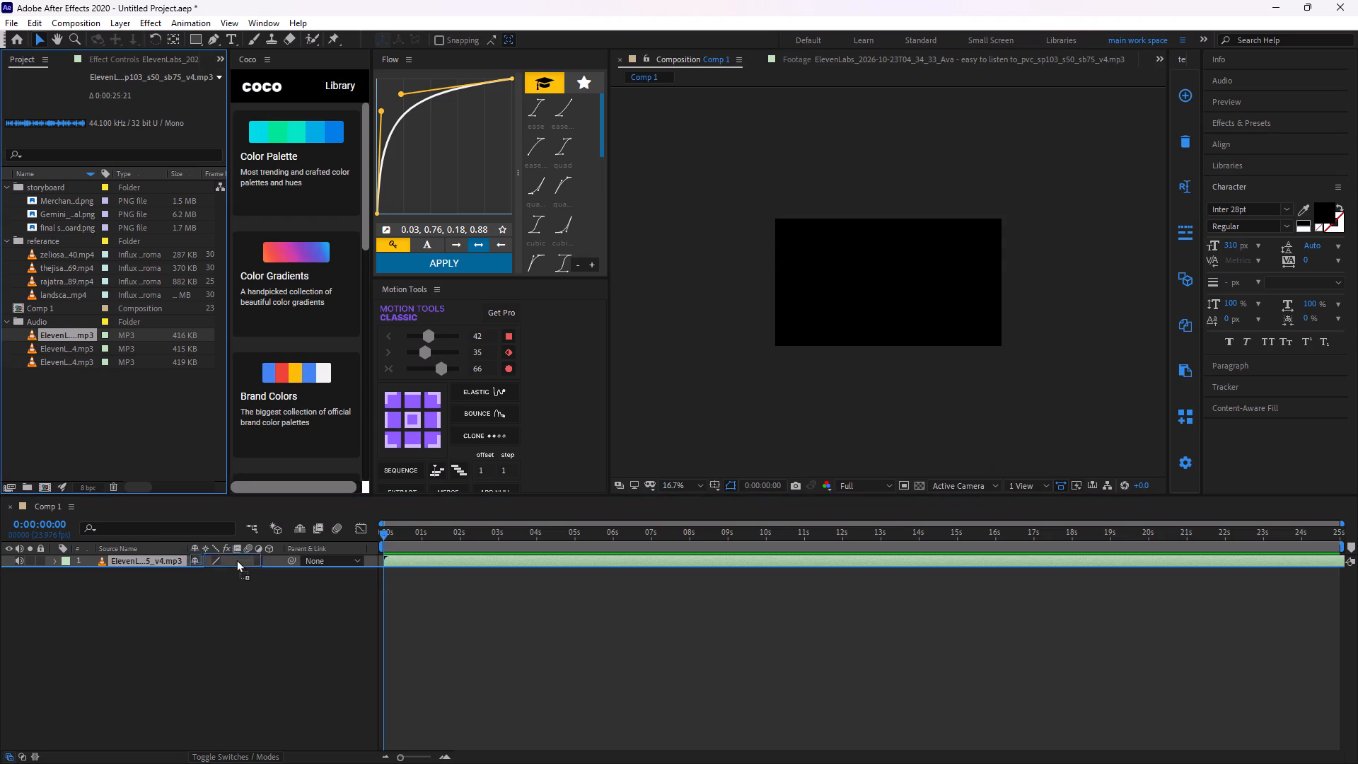
drag(236, 560, 236, 559)
Reveal the audio waveforms of both voiceover layers in Comp 1.
text(ll)
click(407, 629)
text(ll)
Preview both voiceovers in Comp 1, mute layer 2, and play on to hear layer 1 alone.
key(space)
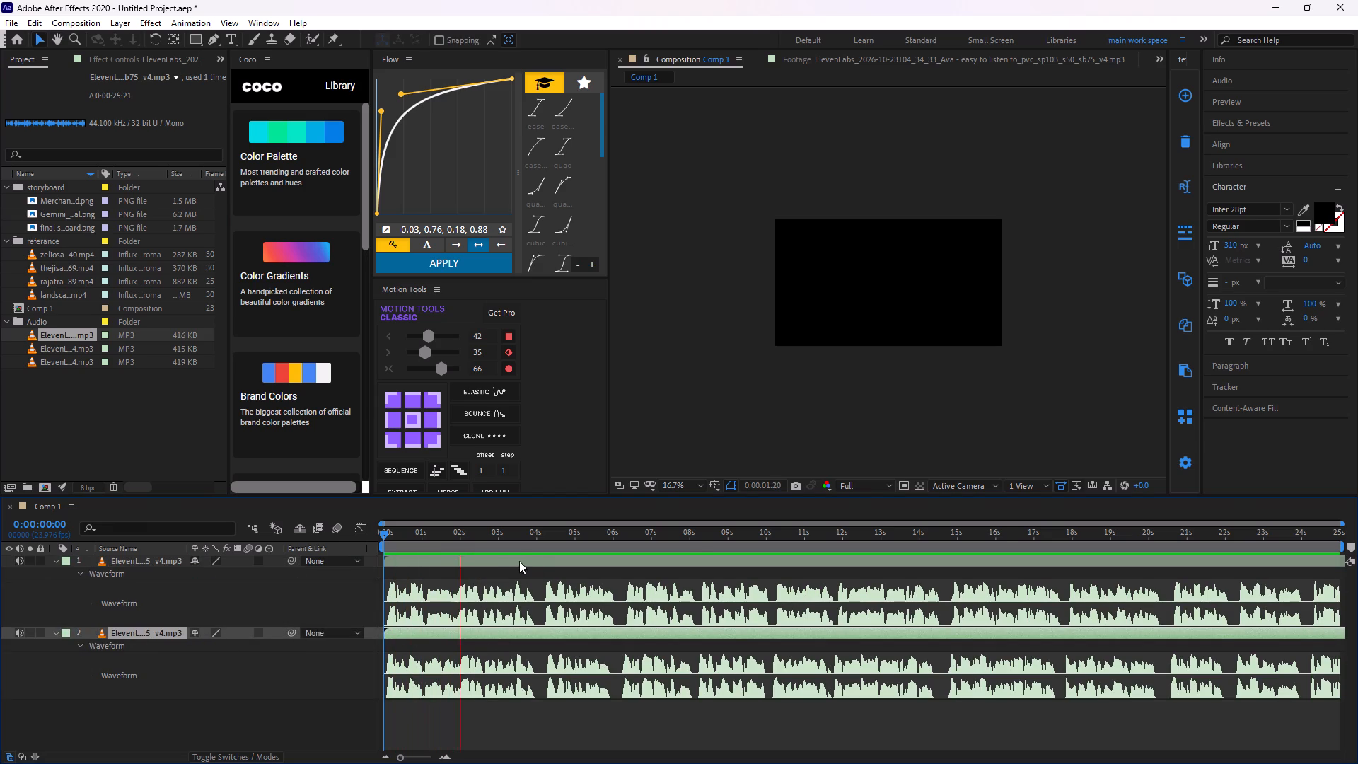
key(space)
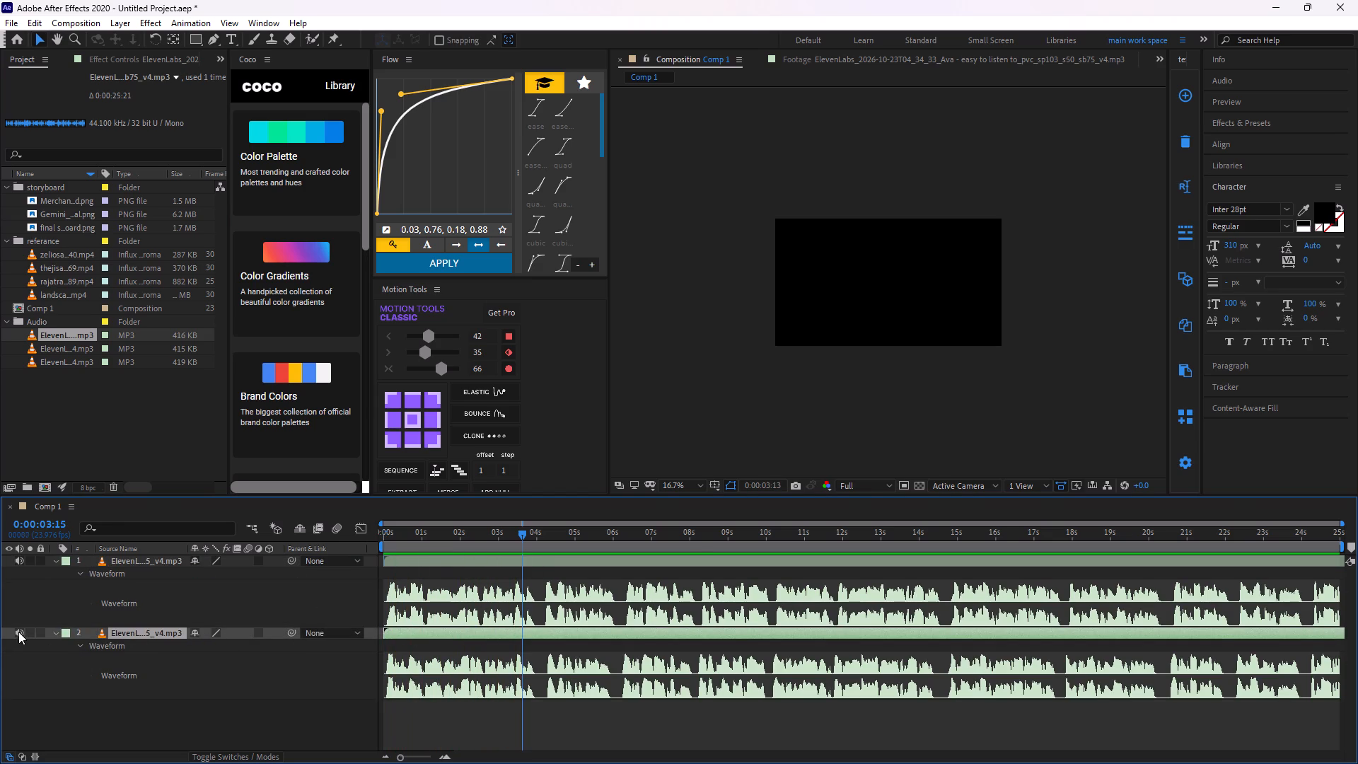
click(18, 632)
key(space)
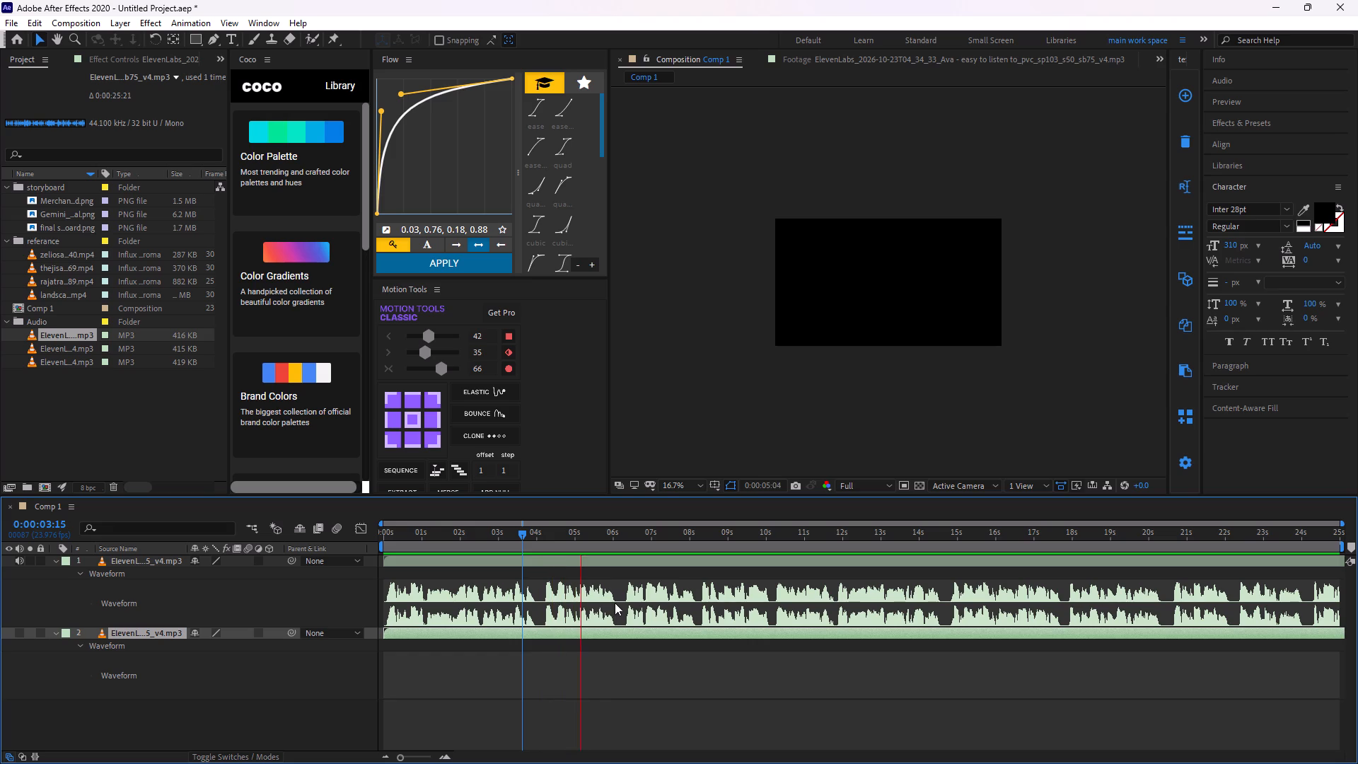
key(space)
key(space)
key(space)
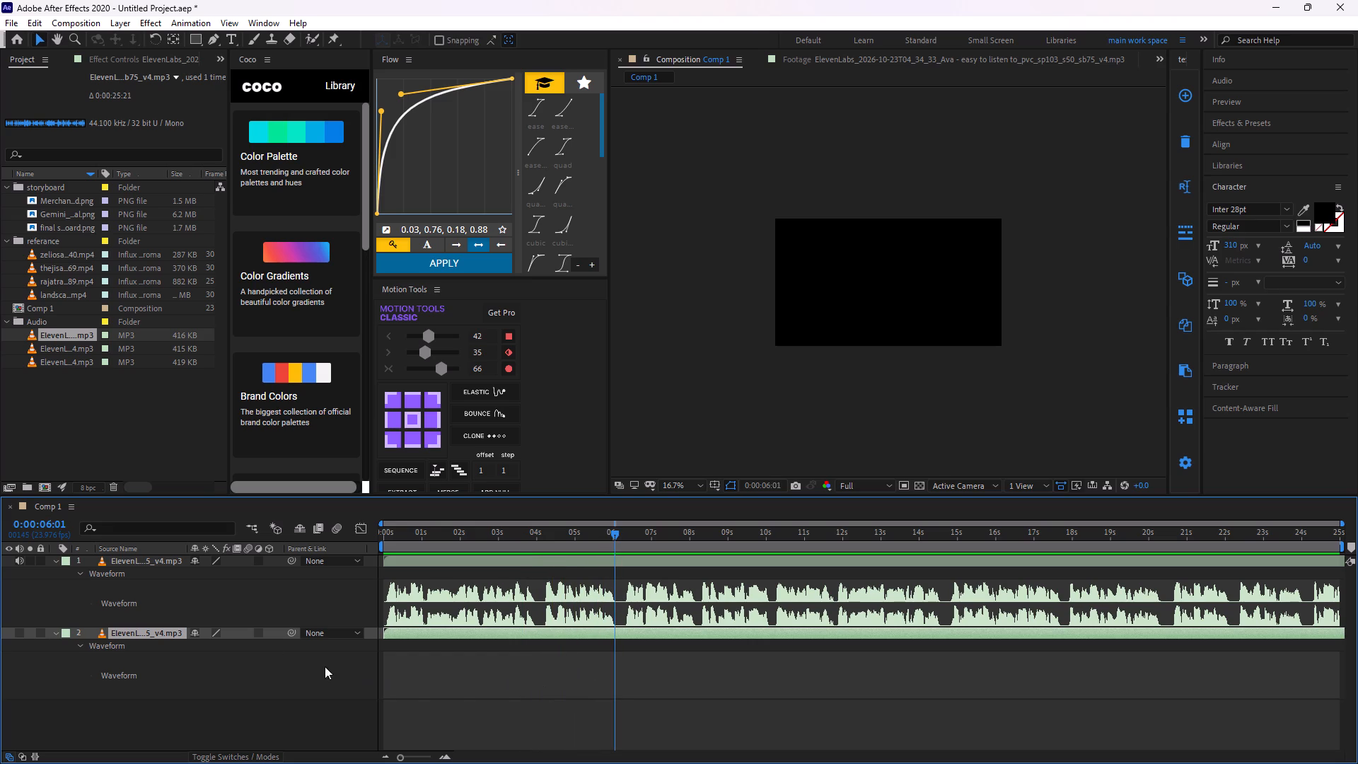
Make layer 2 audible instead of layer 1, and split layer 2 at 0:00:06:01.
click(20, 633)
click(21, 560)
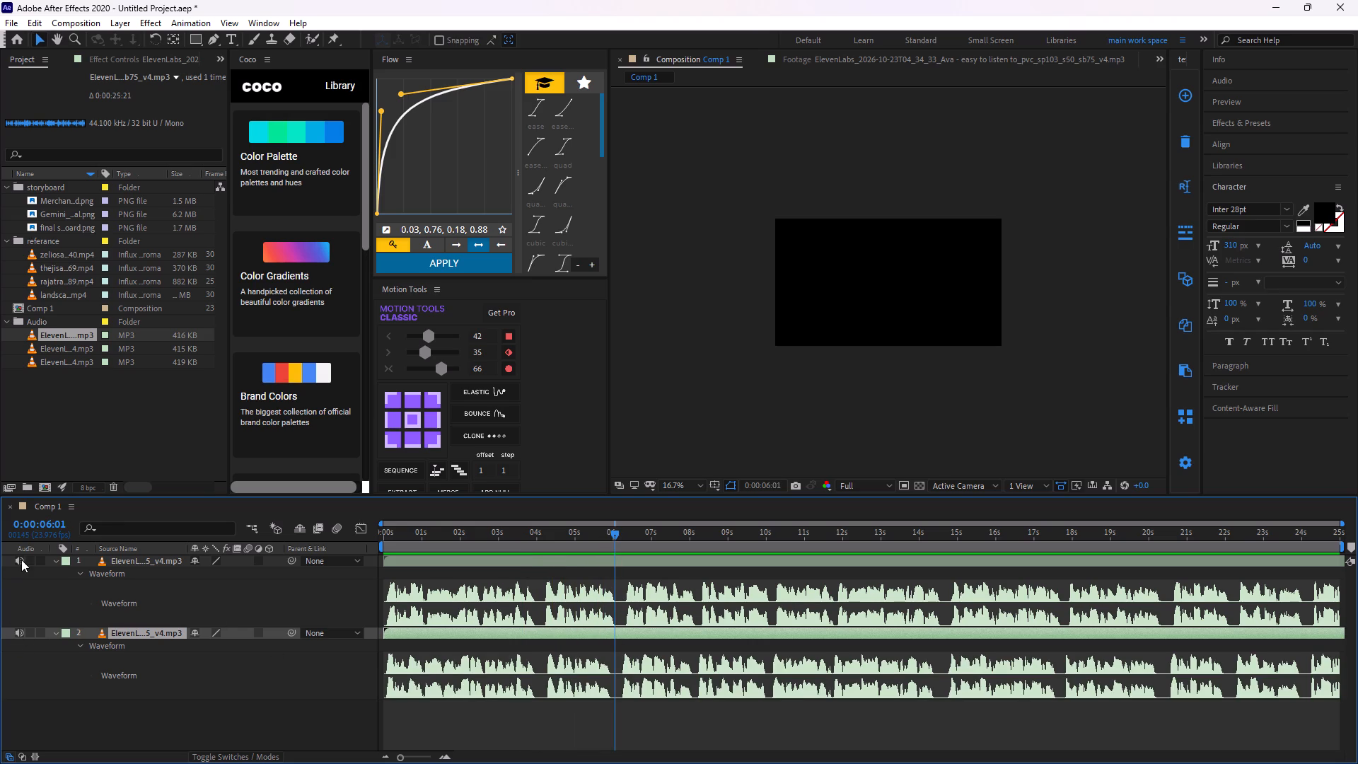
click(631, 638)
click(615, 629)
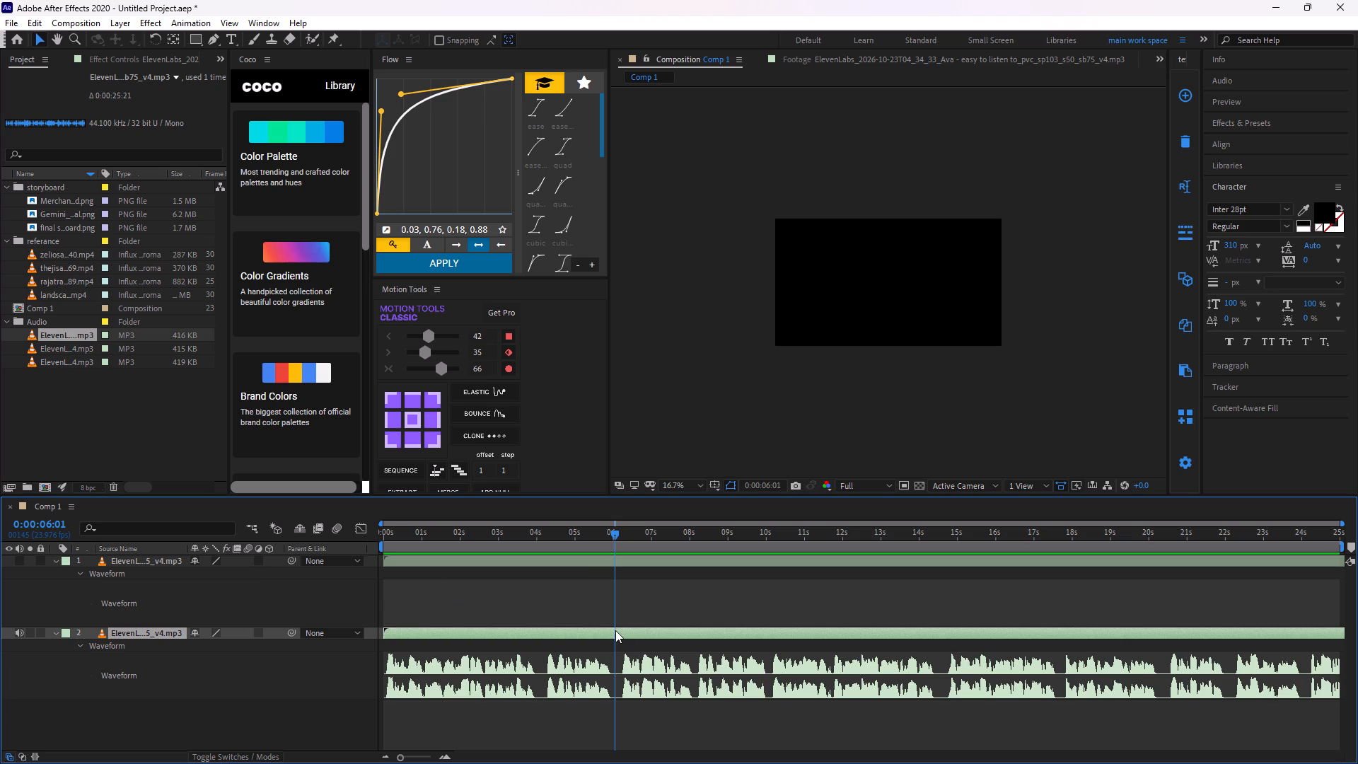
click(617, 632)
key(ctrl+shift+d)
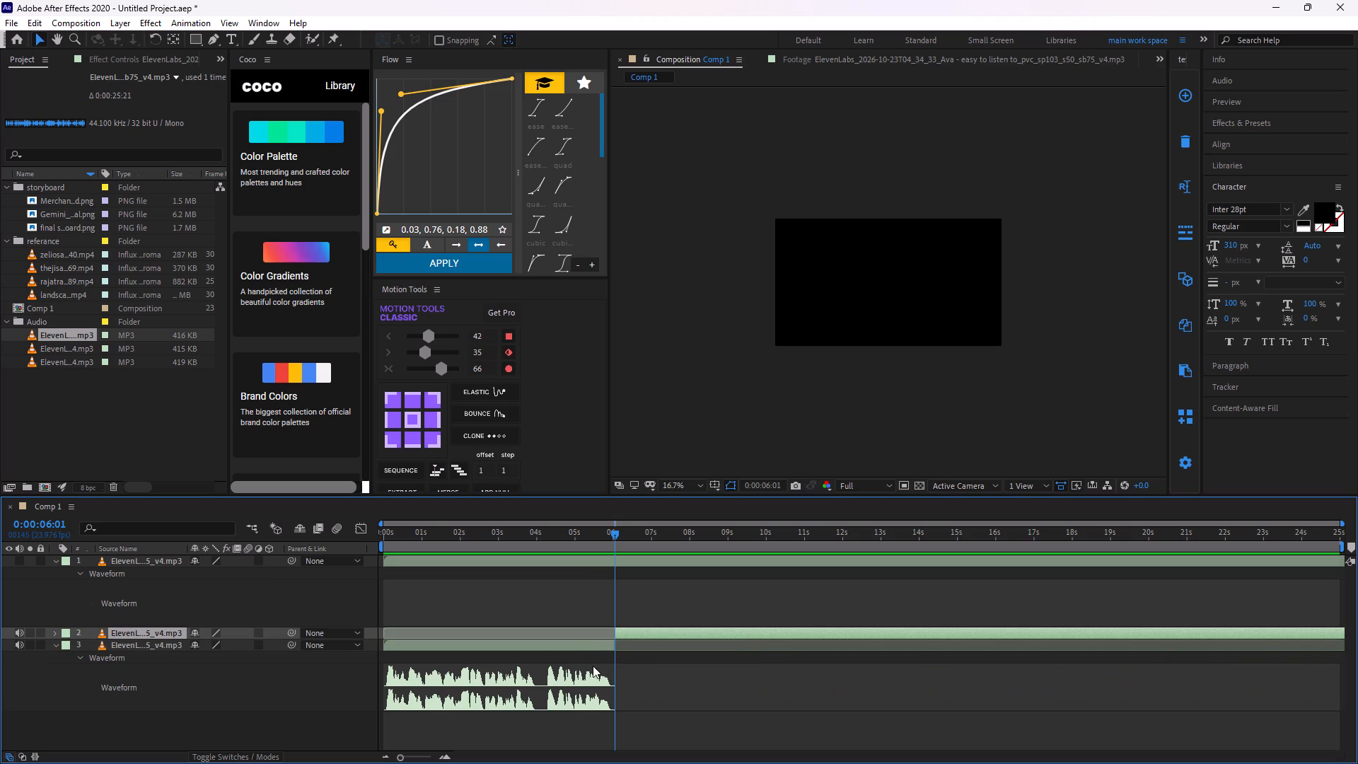
Listen to the first six seconds of layer 3, then mute it, unmute layer 1 and play the same passage for comparison.
click(594, 644)
drag(610, 531, 290, 588)
key(space)
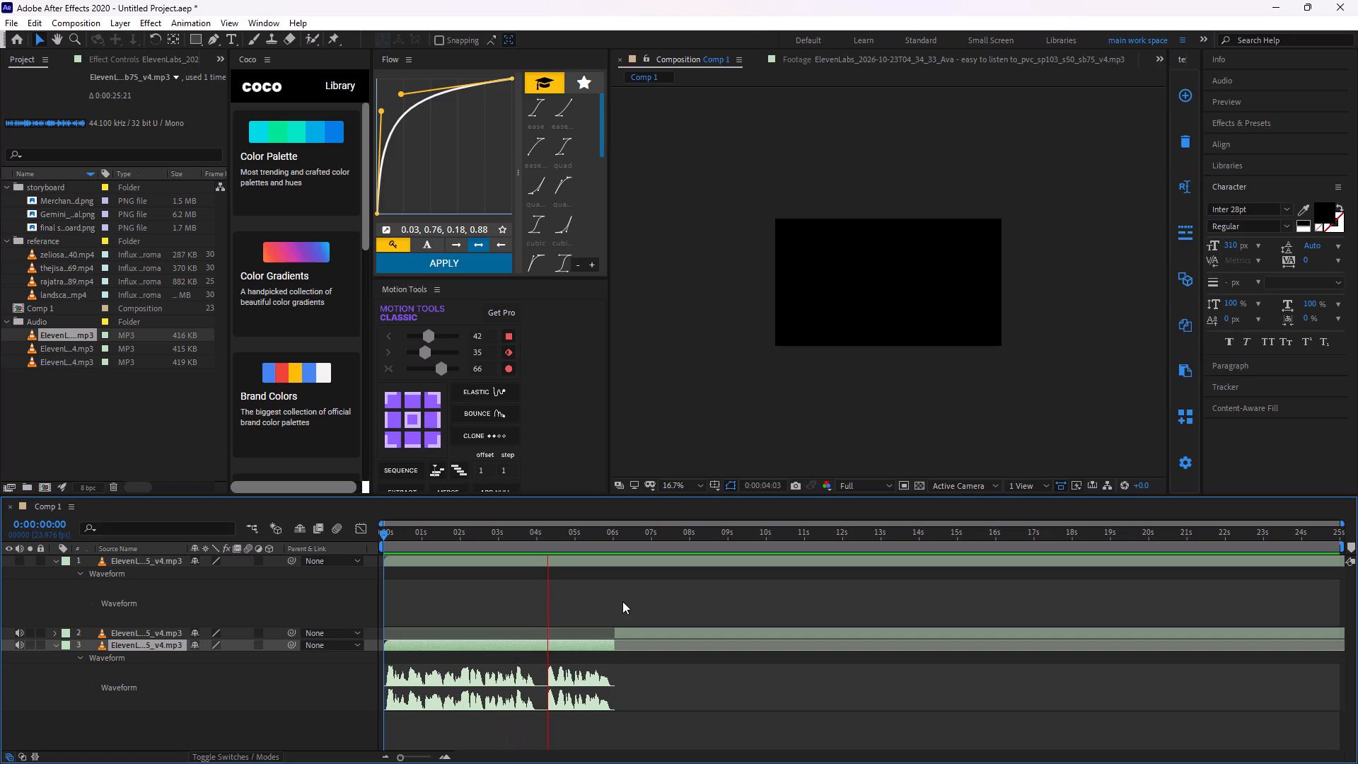
key(space)
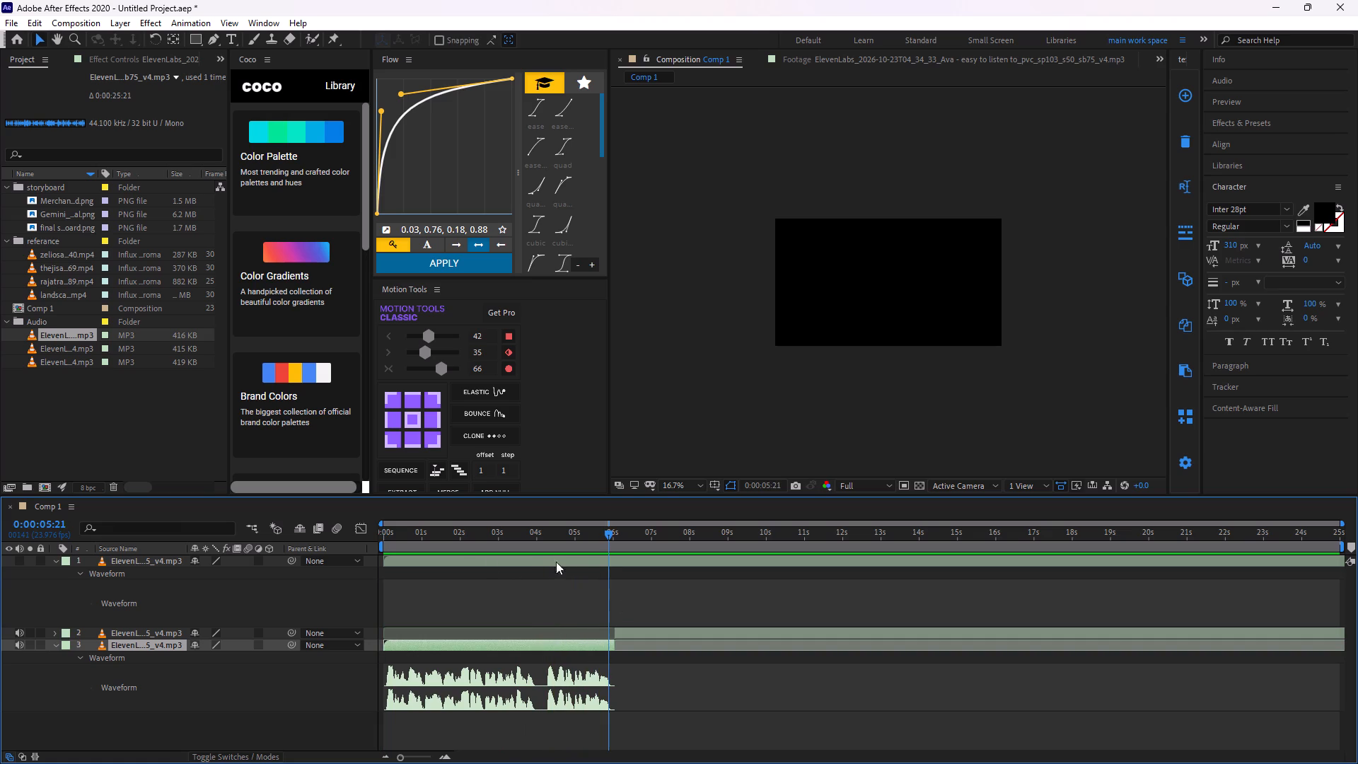
click(23, 563)
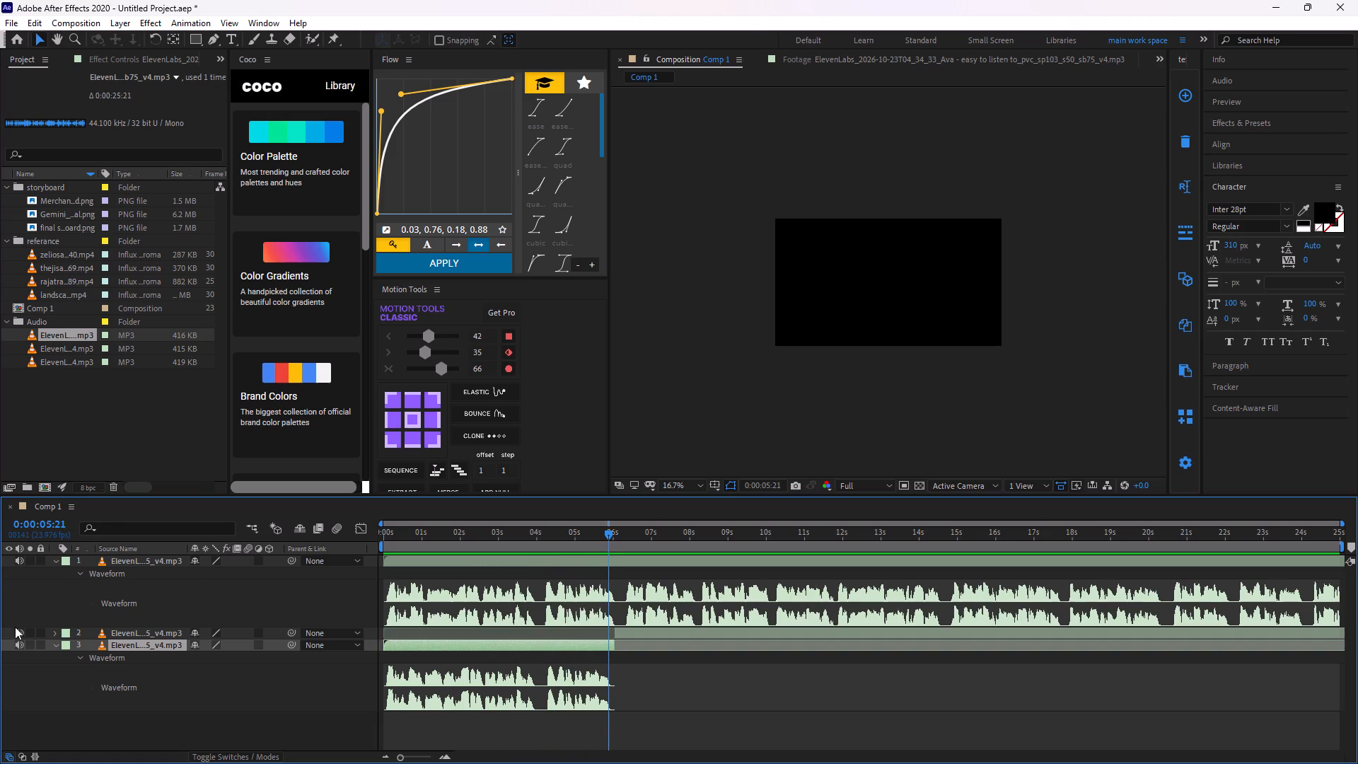
click(20, 643)
drag(607, 531, 212, 598)
key(space)
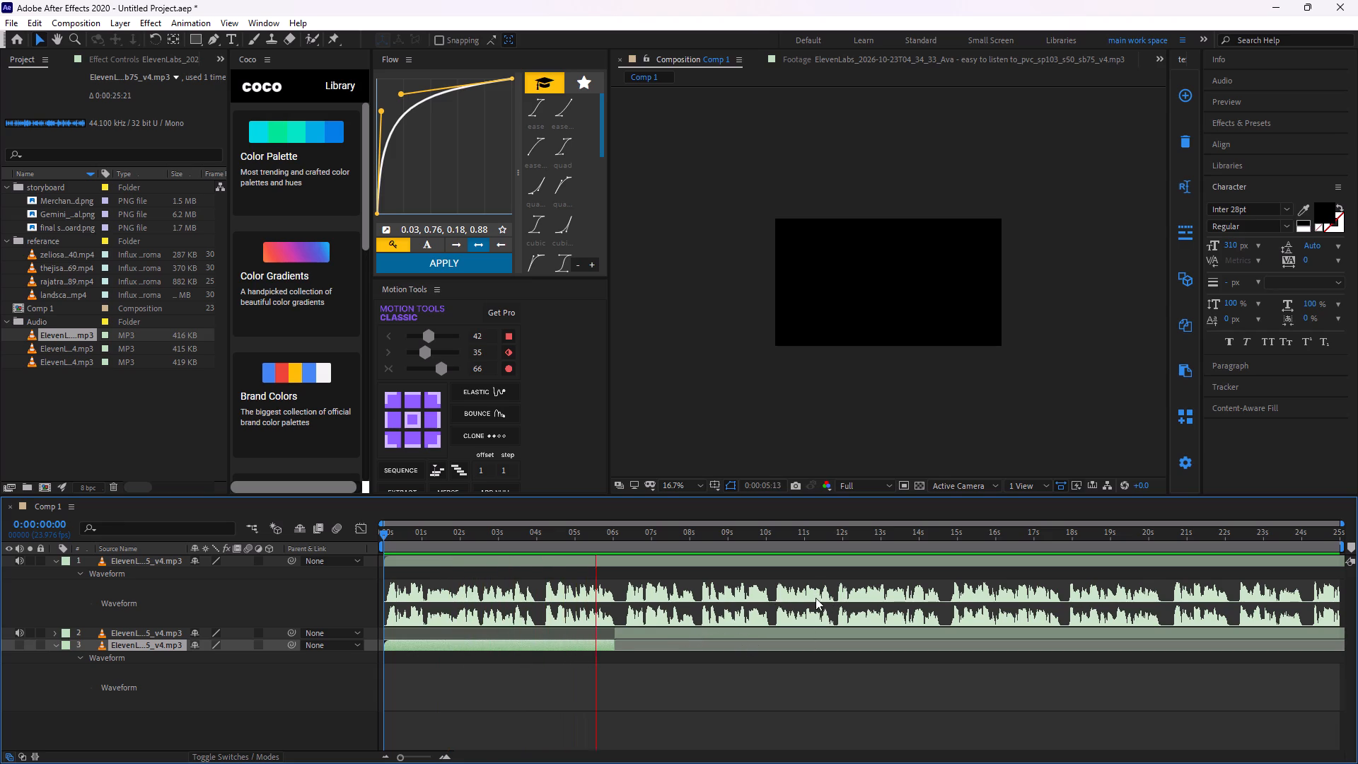
key(space)
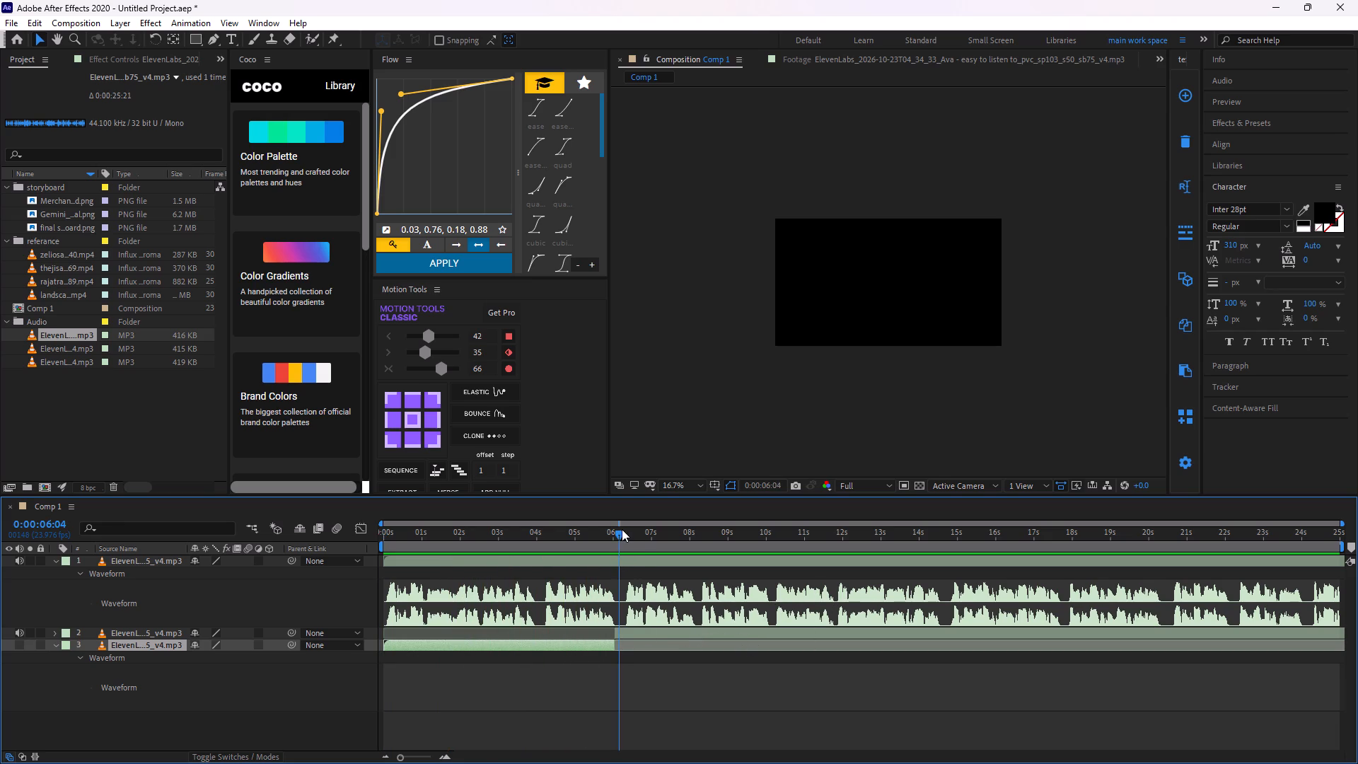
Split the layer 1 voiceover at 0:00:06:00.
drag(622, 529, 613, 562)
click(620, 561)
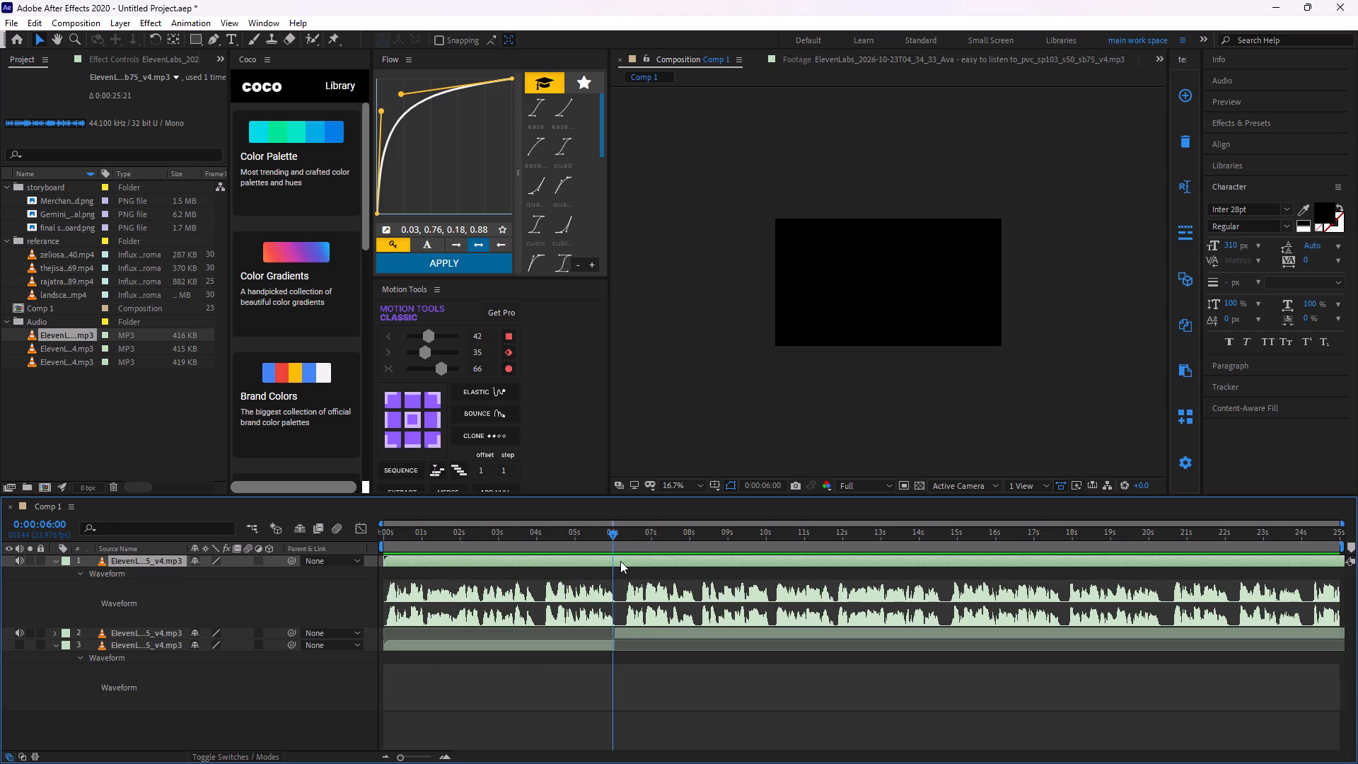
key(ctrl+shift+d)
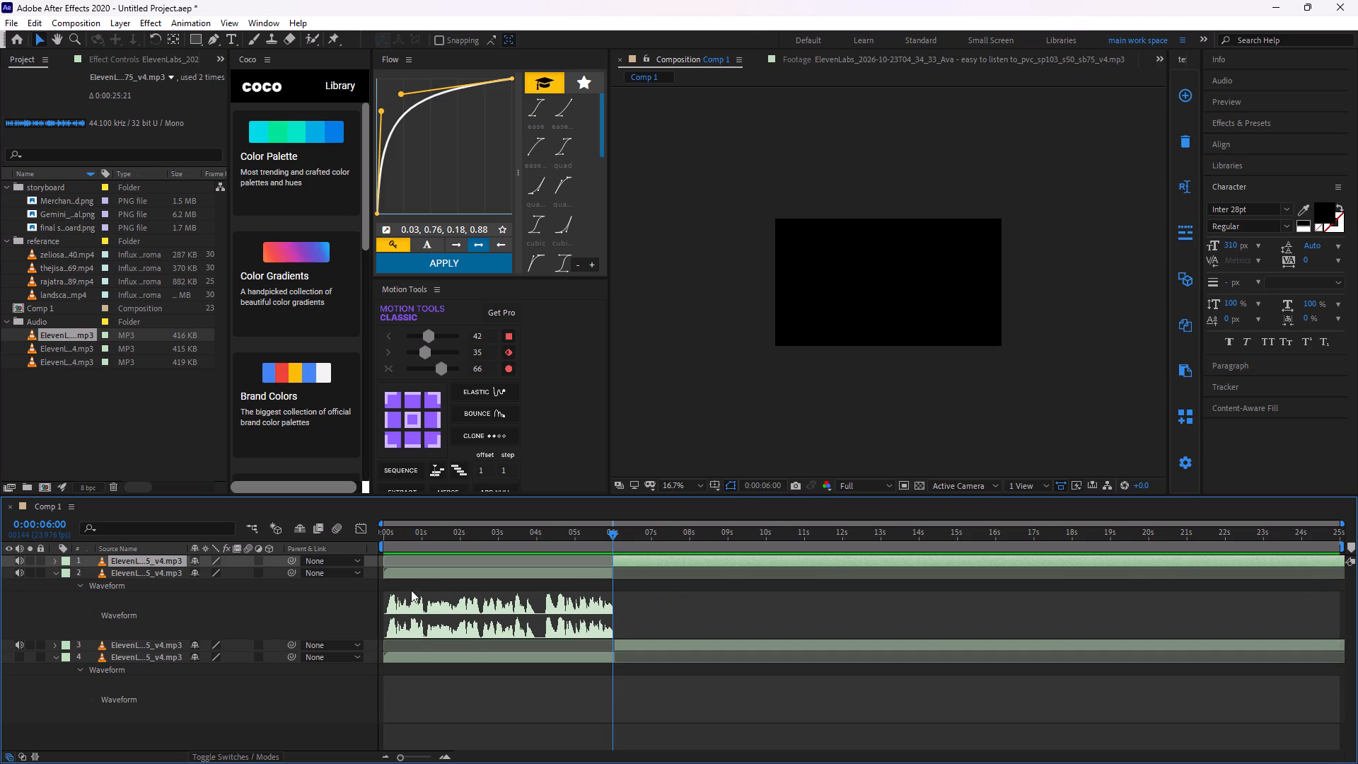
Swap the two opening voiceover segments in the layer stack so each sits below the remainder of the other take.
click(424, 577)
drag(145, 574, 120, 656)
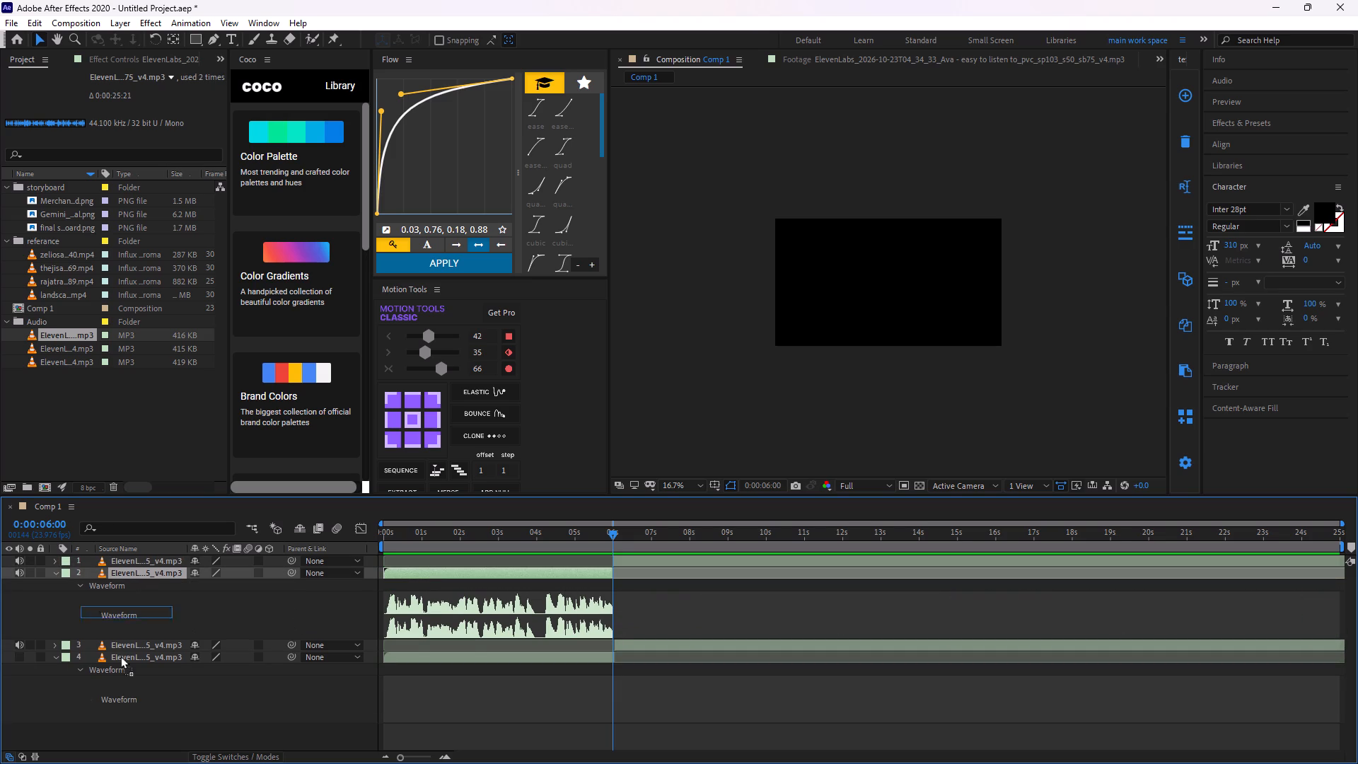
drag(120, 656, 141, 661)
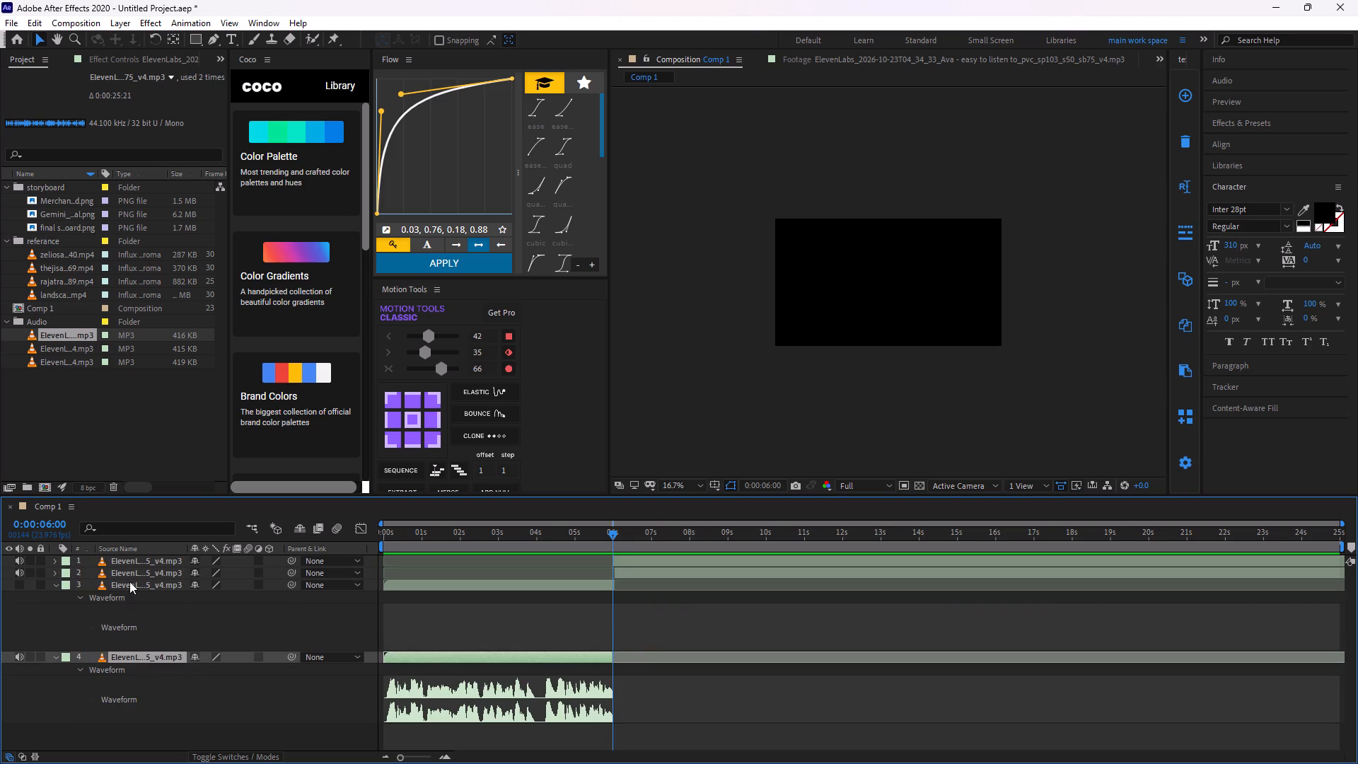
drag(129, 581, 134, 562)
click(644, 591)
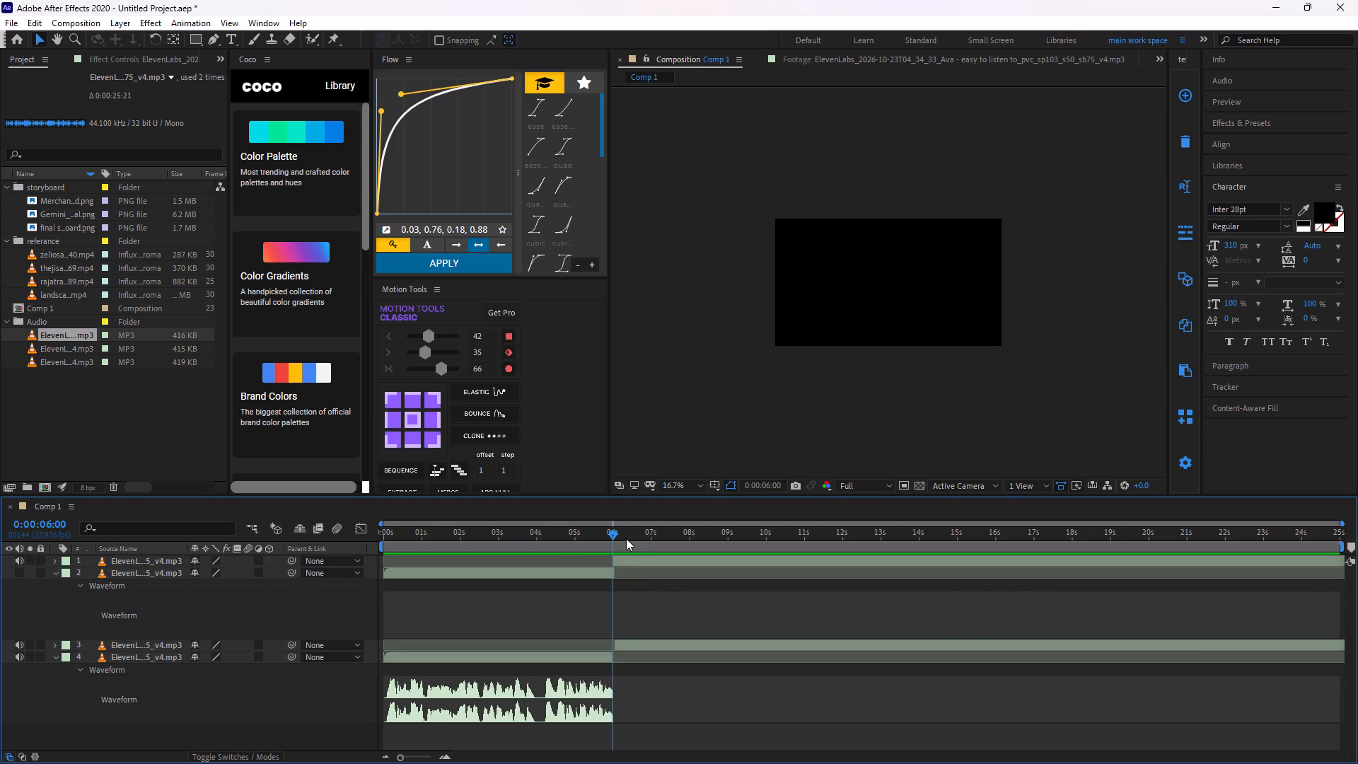
Mute layer 1 and play from 0:00:04:05 to hear the transition between the layer 4 and layer 3 segments.
click(19, 557)
drag(617, 533, 554, 550)
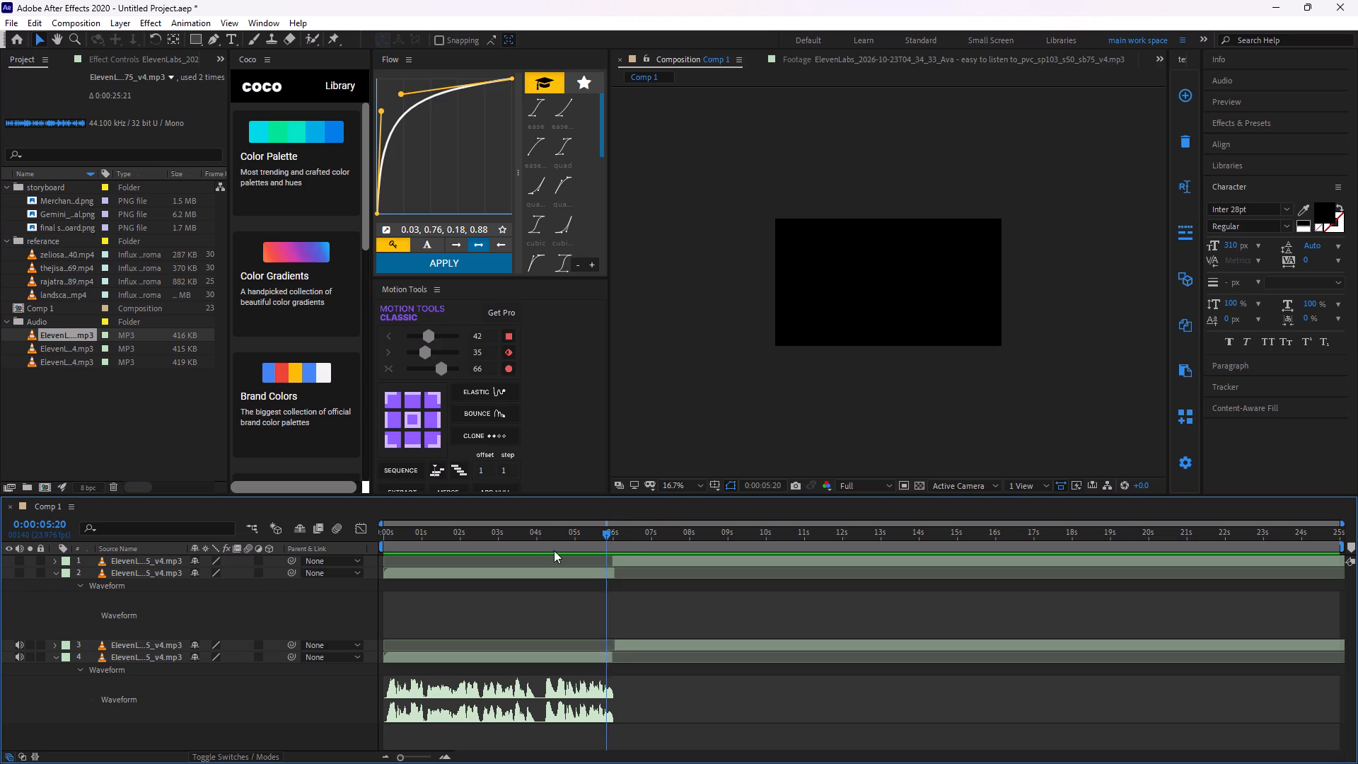
drag(554, 550, 548, 552)
key(space)
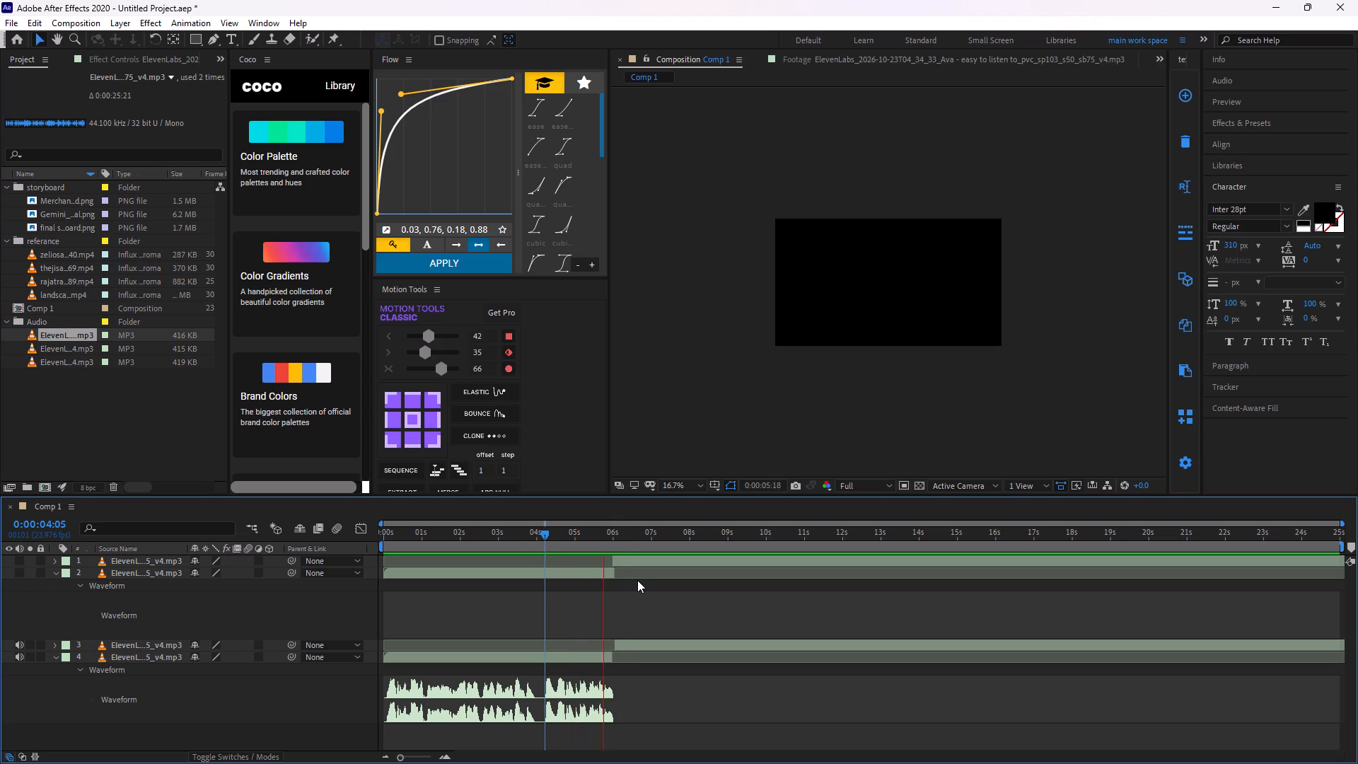
key(space)
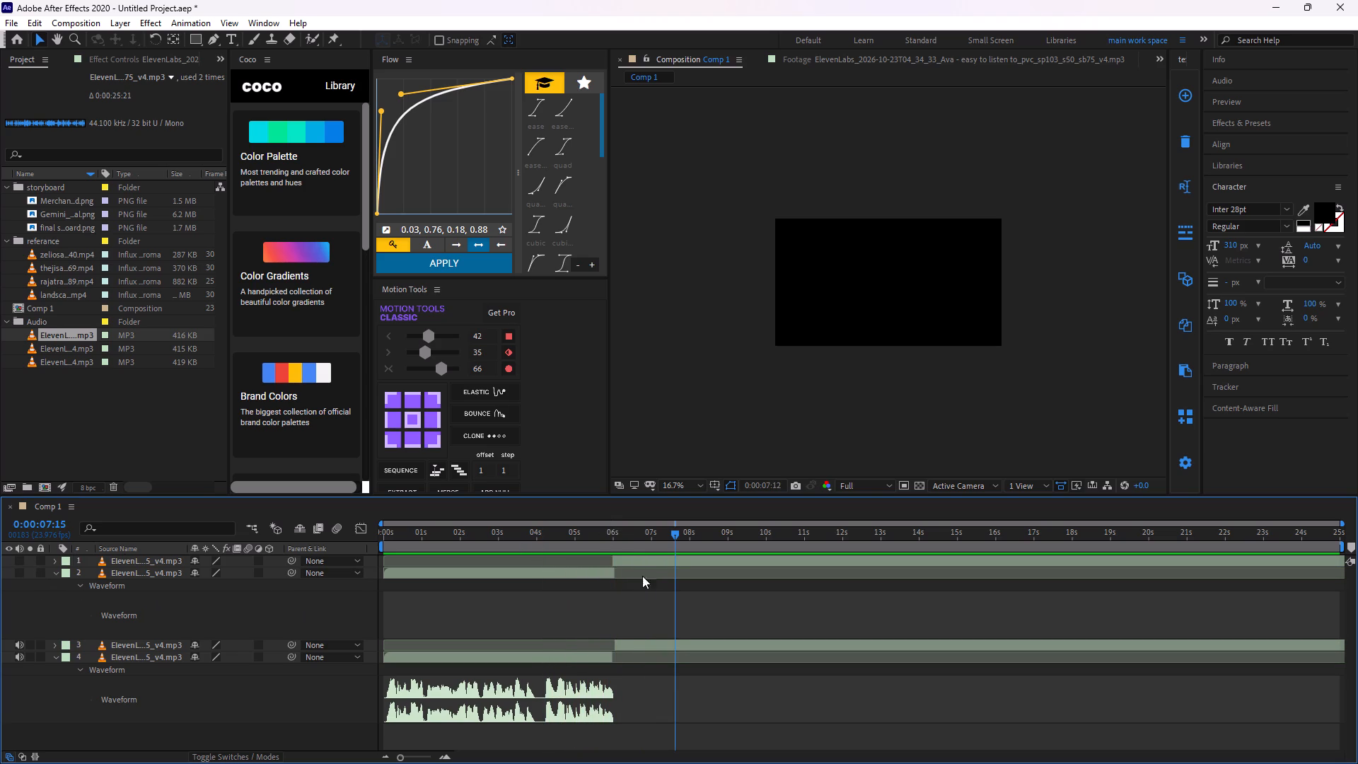
Delete all four split voiceover segments from Comp 1.
click(637, 644)
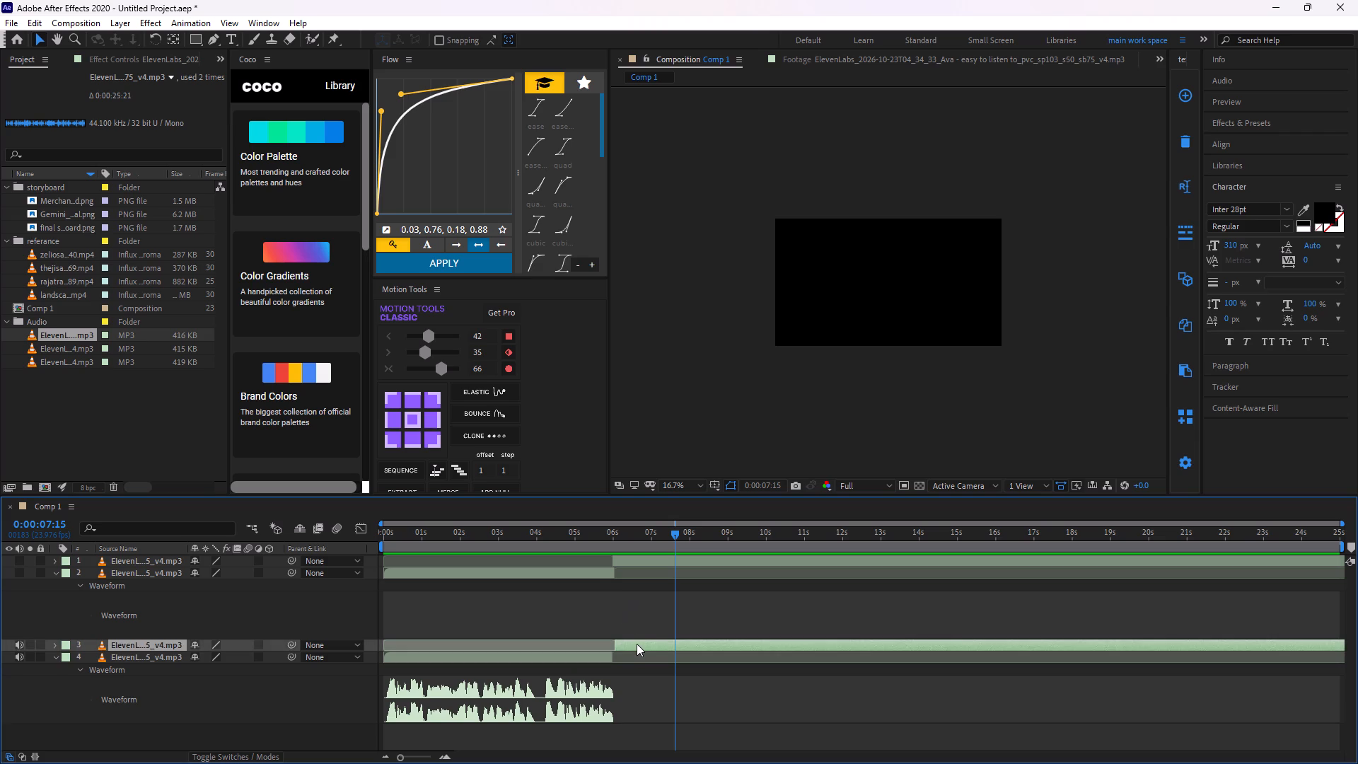
key(BackSpace)
click(603, 576)
key(BackSpace)
click(630, 562)
key(BackSpace)
click(572, 563)
key(BackSpace)
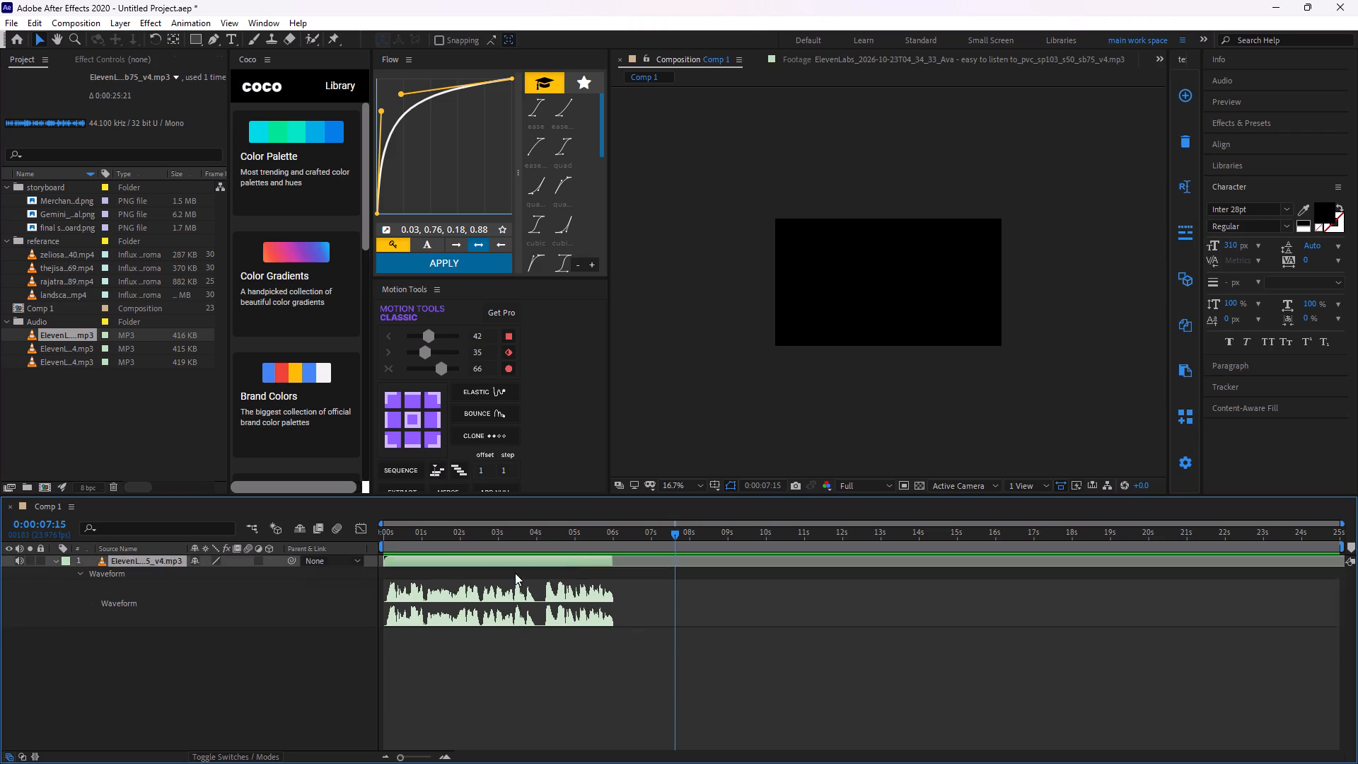
Open the 04_36_22 Ava voiceover on its own and replay its early section.
double_click(51, 333)
key(space)
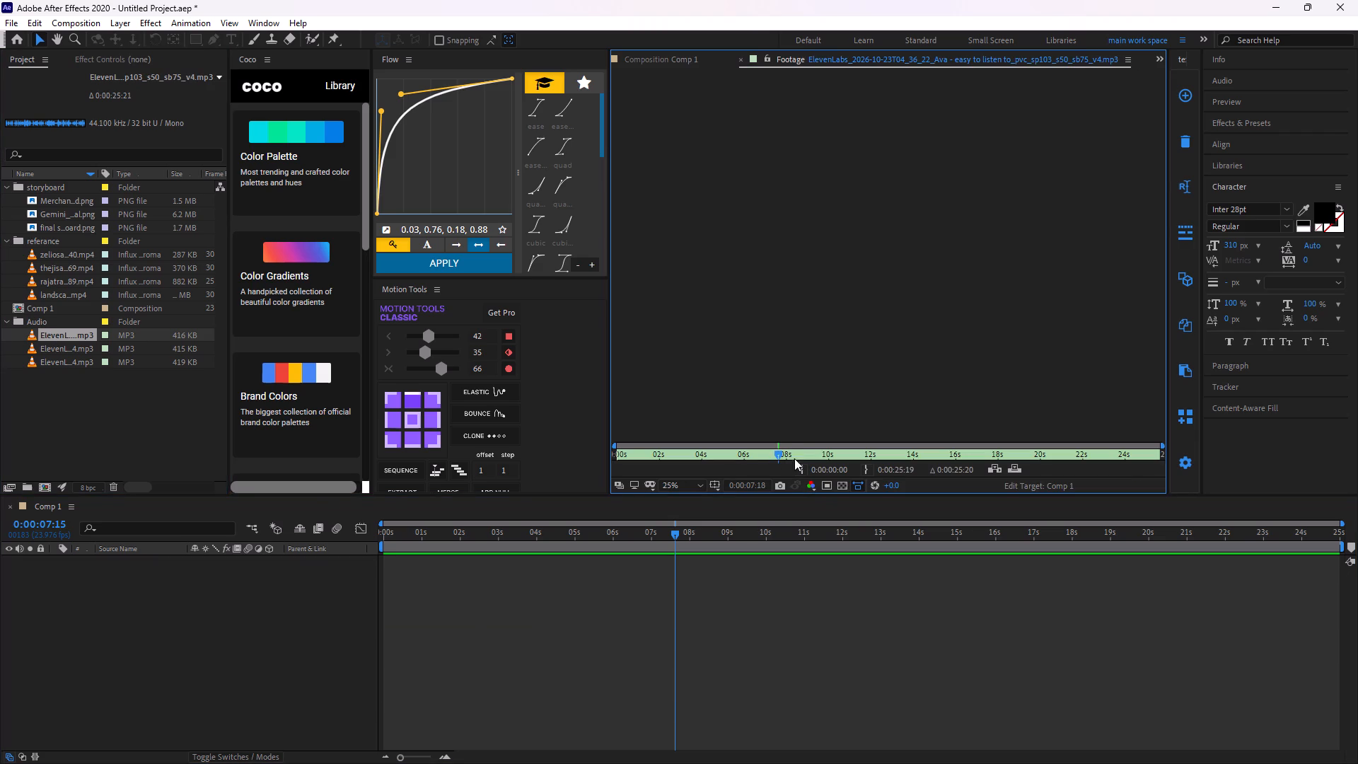
key(space)
drag(794, 452, 685, 468)
key(space)
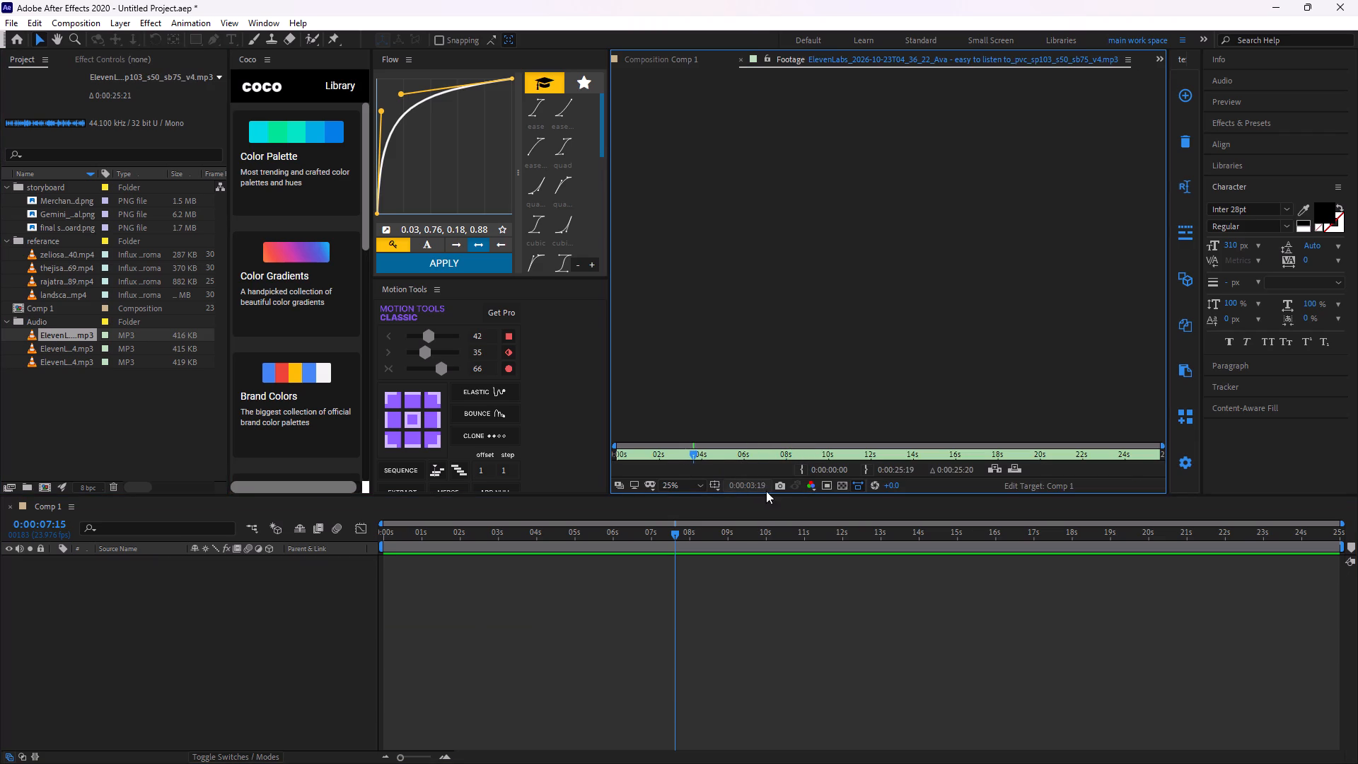
key(space)
key(space)
key(space)
Add the full 04_36_22 Ava voiceover to Comp 1 as an audio layer starting at 0 seconds.
drag(56, 336, 37, 573)
Delete the unused 415 KB voiceover file from the project's Audio folder.
click(61, 344)
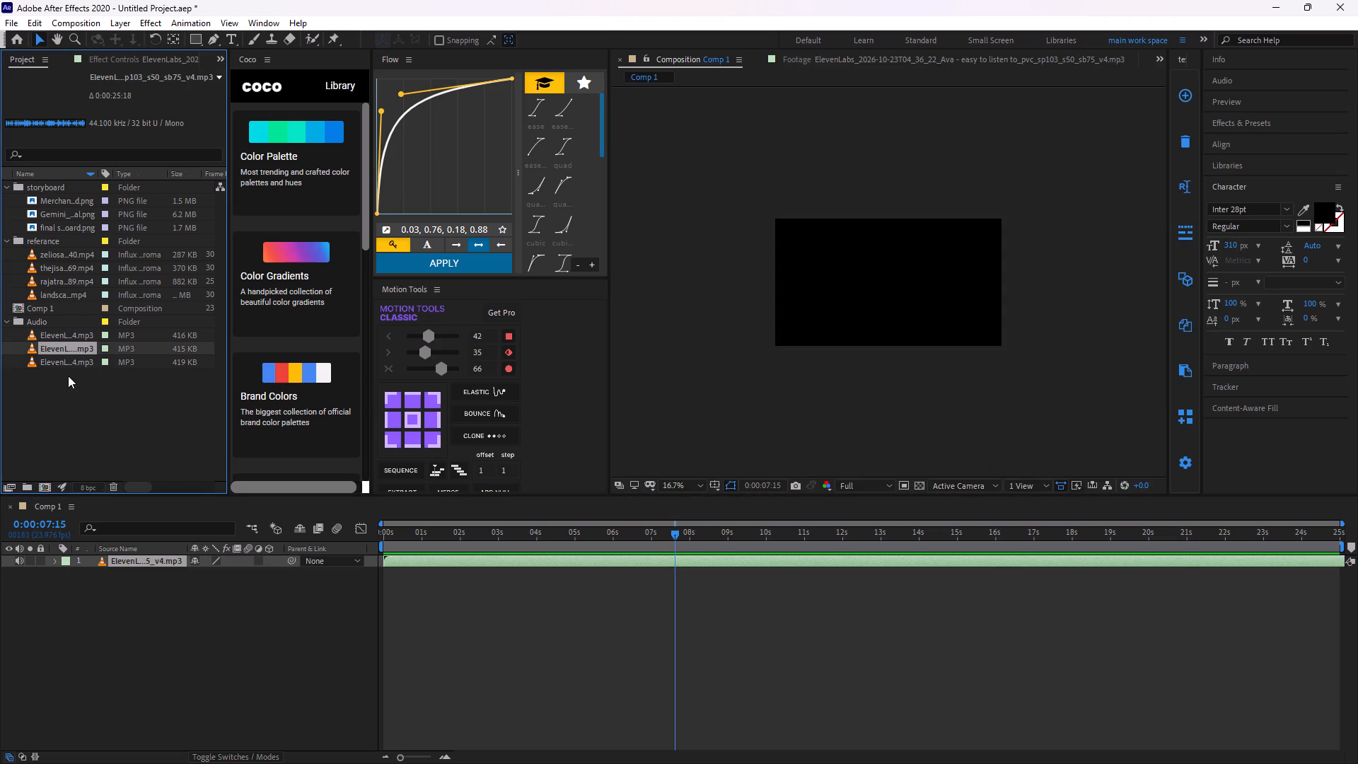
click(68, 357)
click(81, 446)
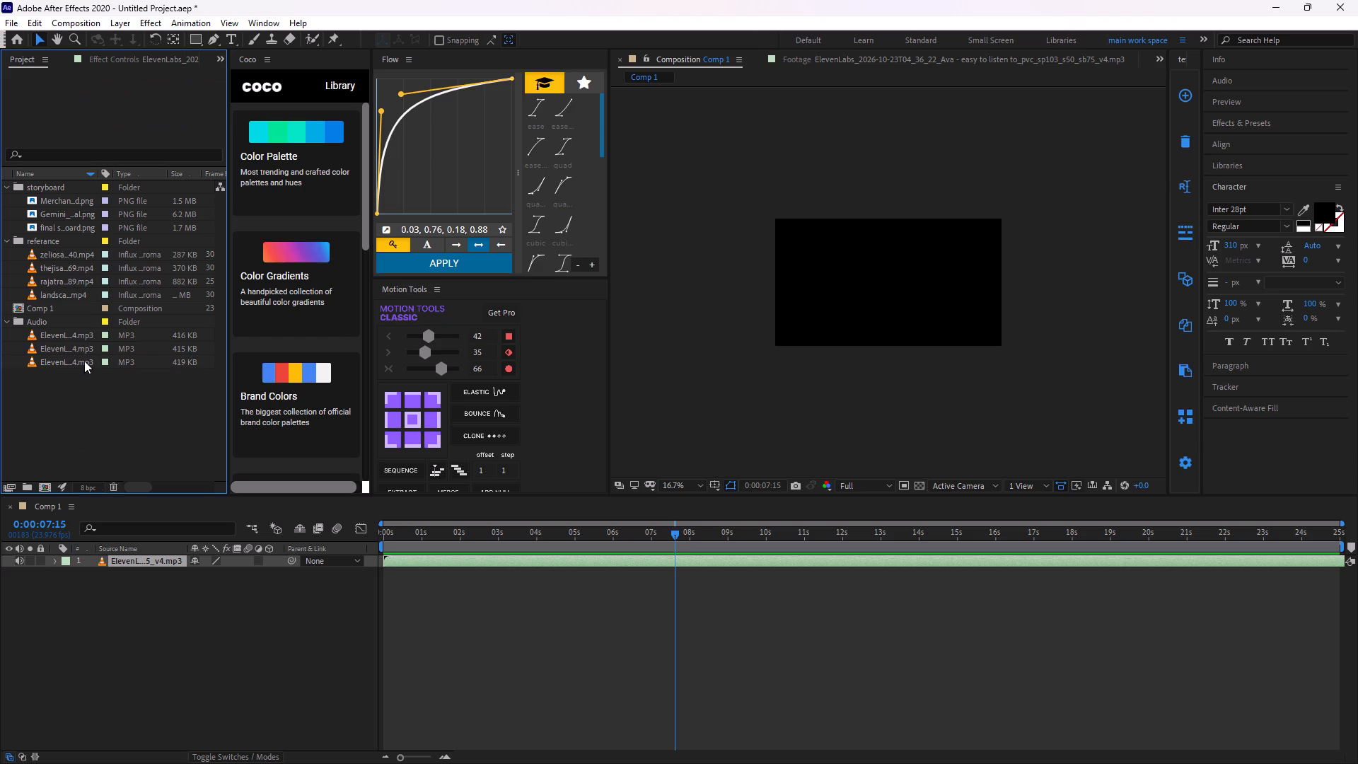
click(74, 347)
key(BackSpace)
Preview the voiceover layer from the start of Comp 1.
click(662, 664)
drag(678, 528, 0, 554)
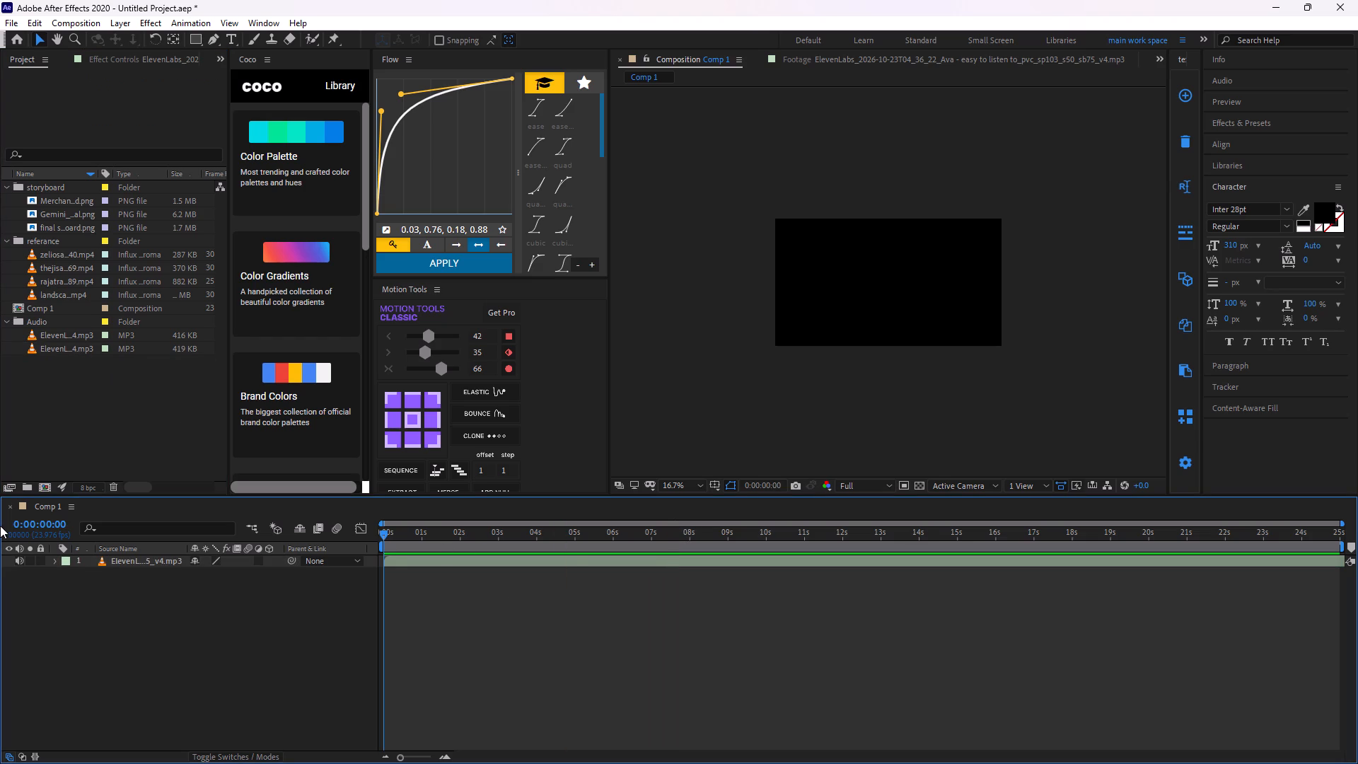
key(space)
key(space)
key(space)
key(space)
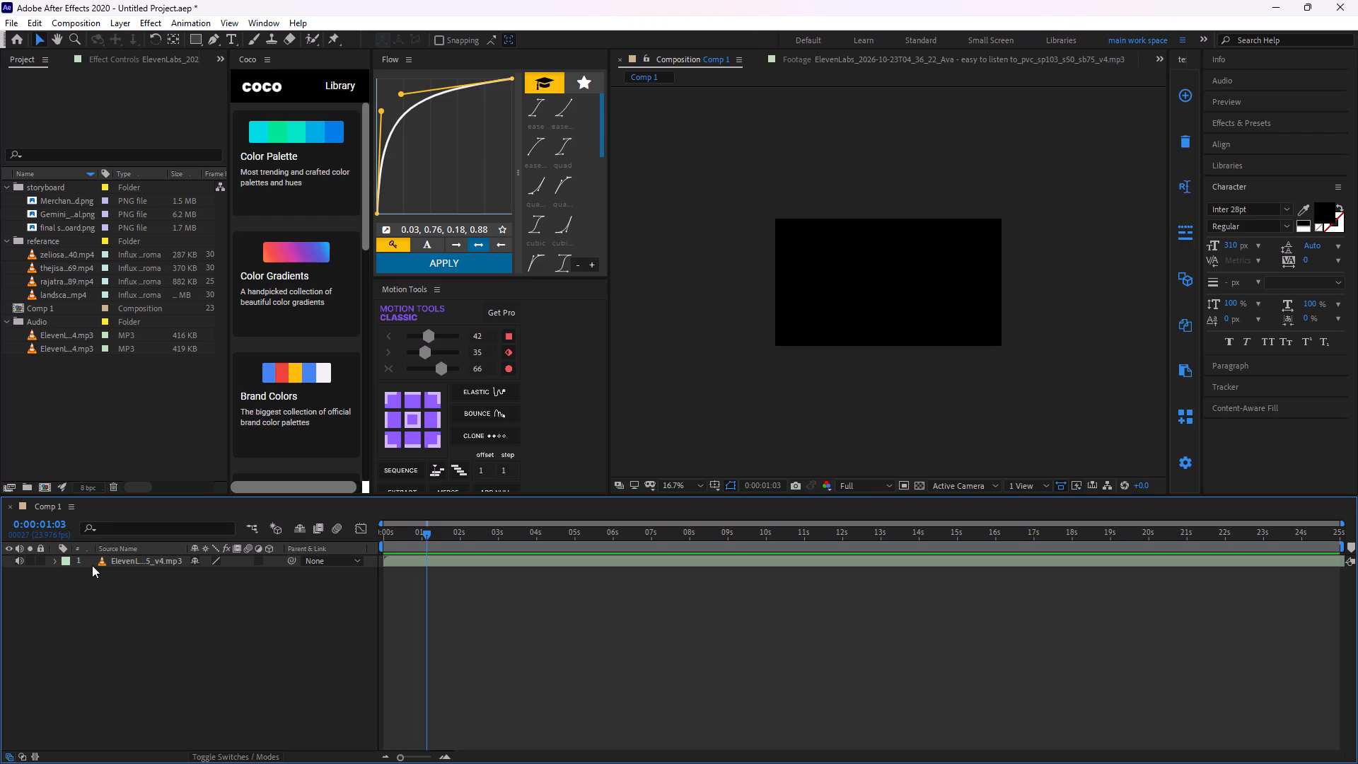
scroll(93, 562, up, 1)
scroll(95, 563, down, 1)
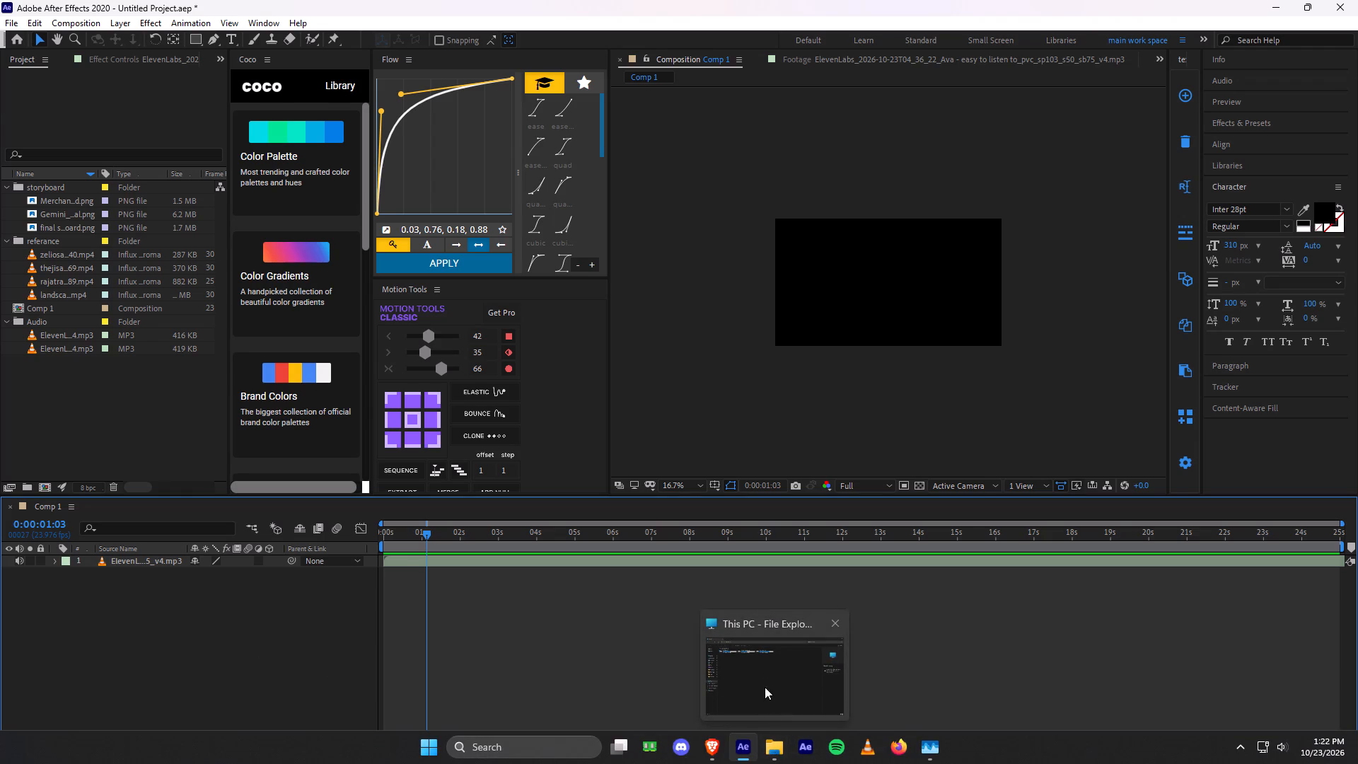
Switch to Brave, resume the Stardust music video on YouTube, and return to After Effects.
click(715, 682)
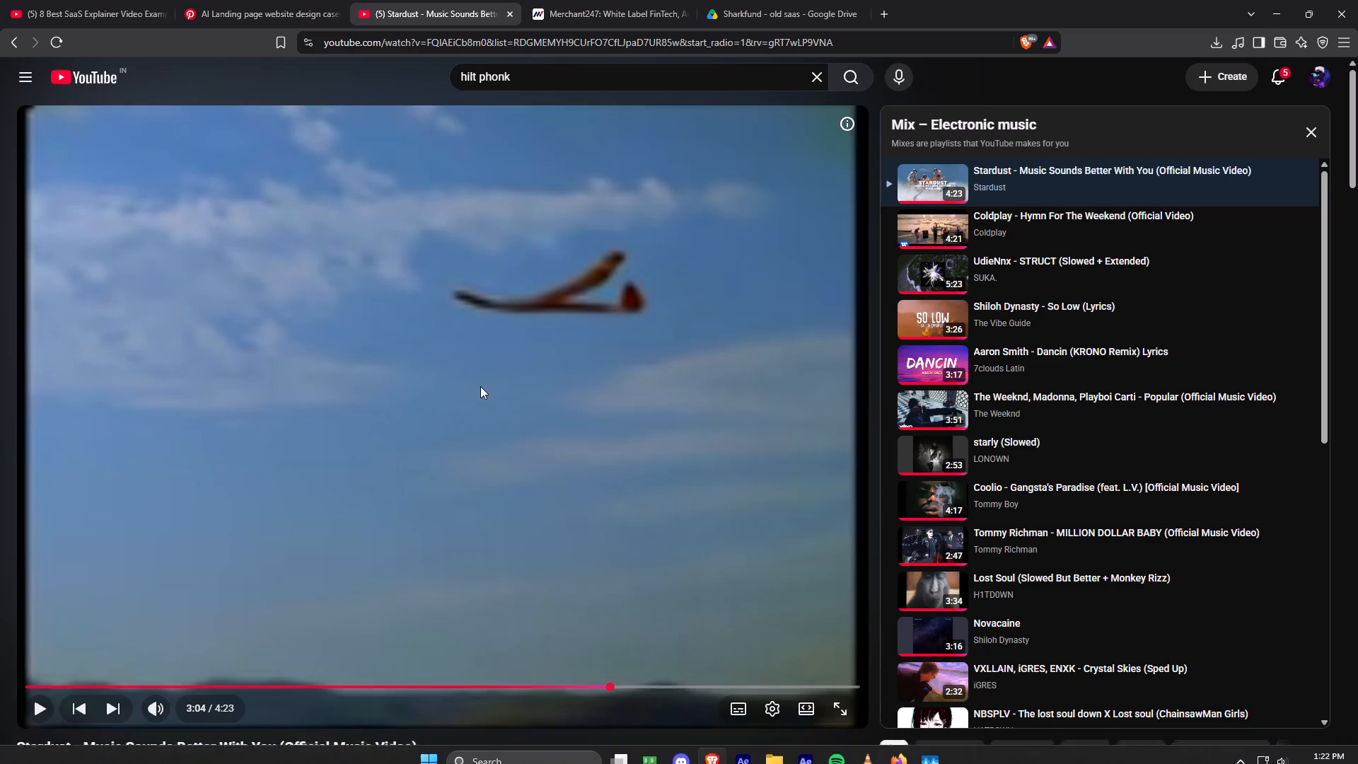
click(485, 384)
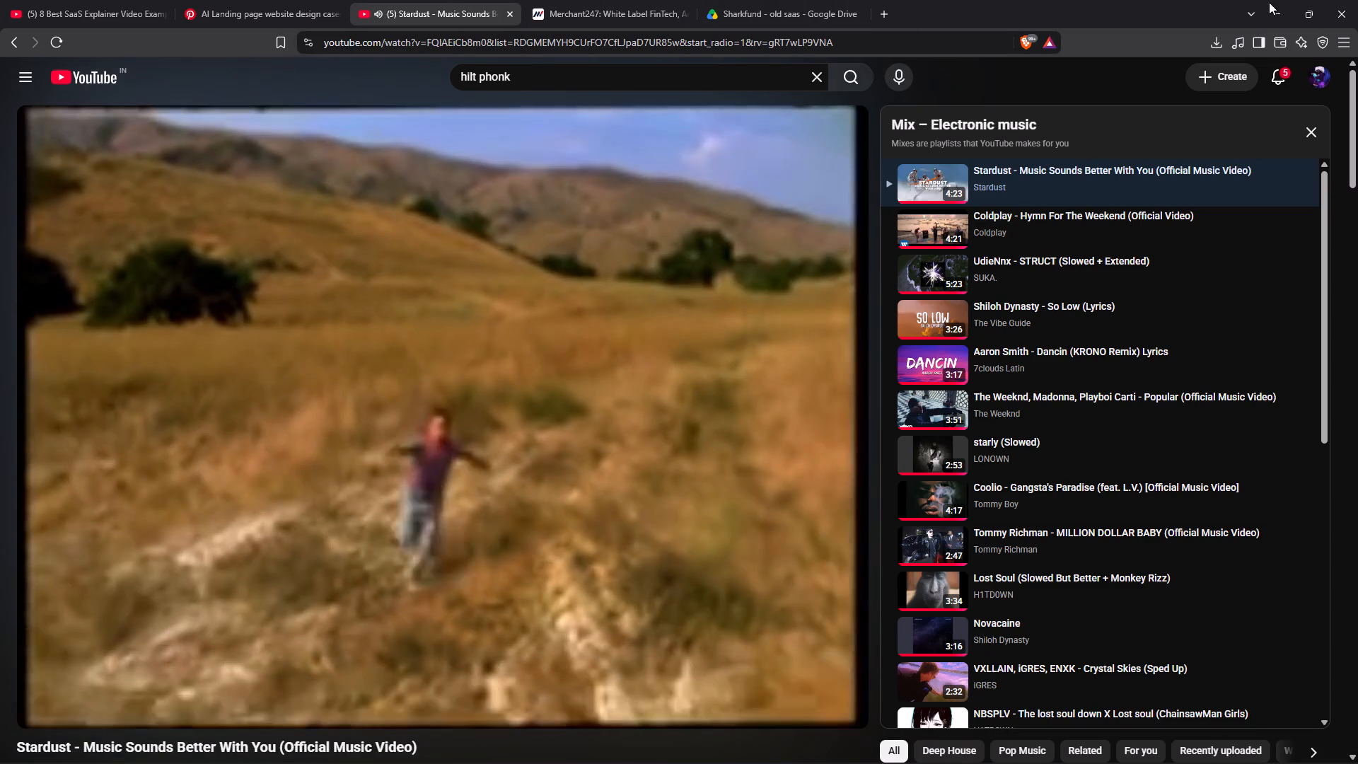
click(1286, 4)
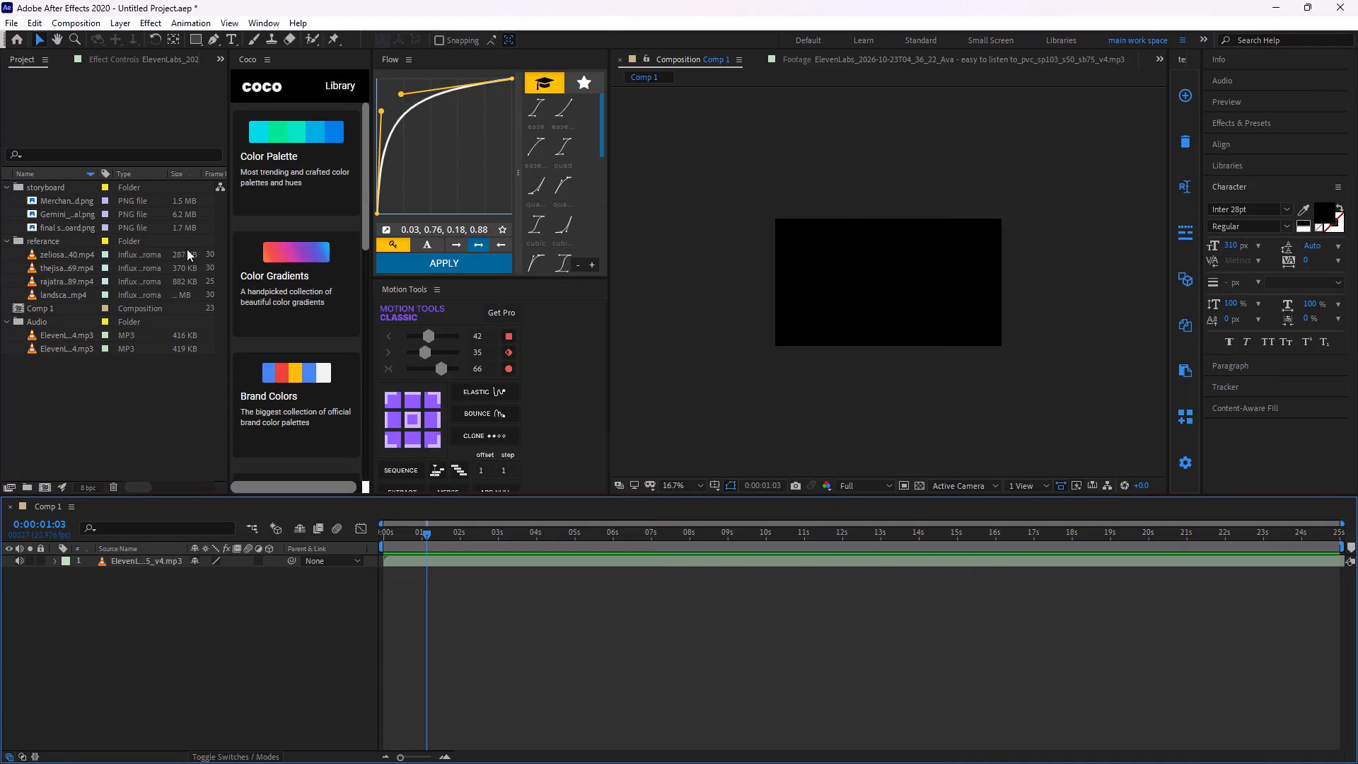
Open the landscape4 reference clip and the 36-second rajatra… reference clip, and play the latter enlarged to study its animation.
double_click(74, 290)
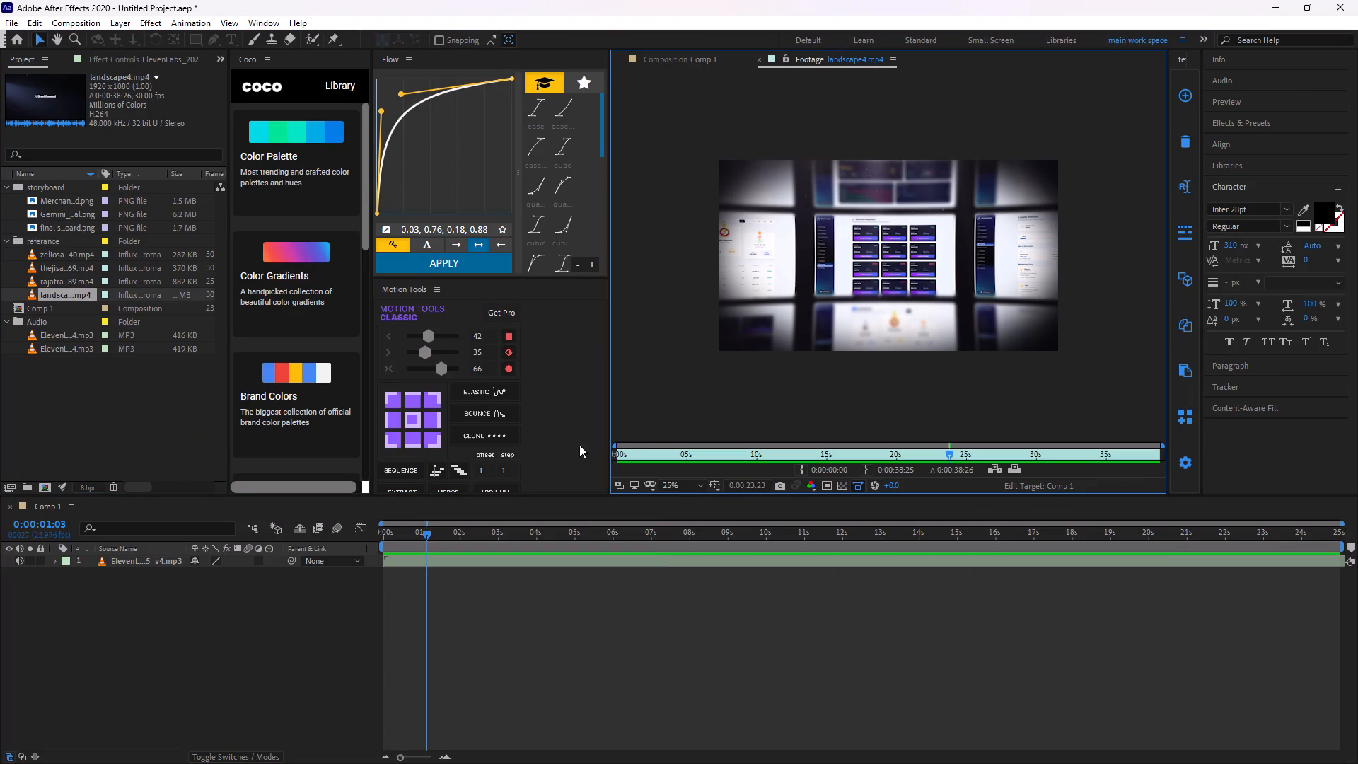
double_click(76, 283)
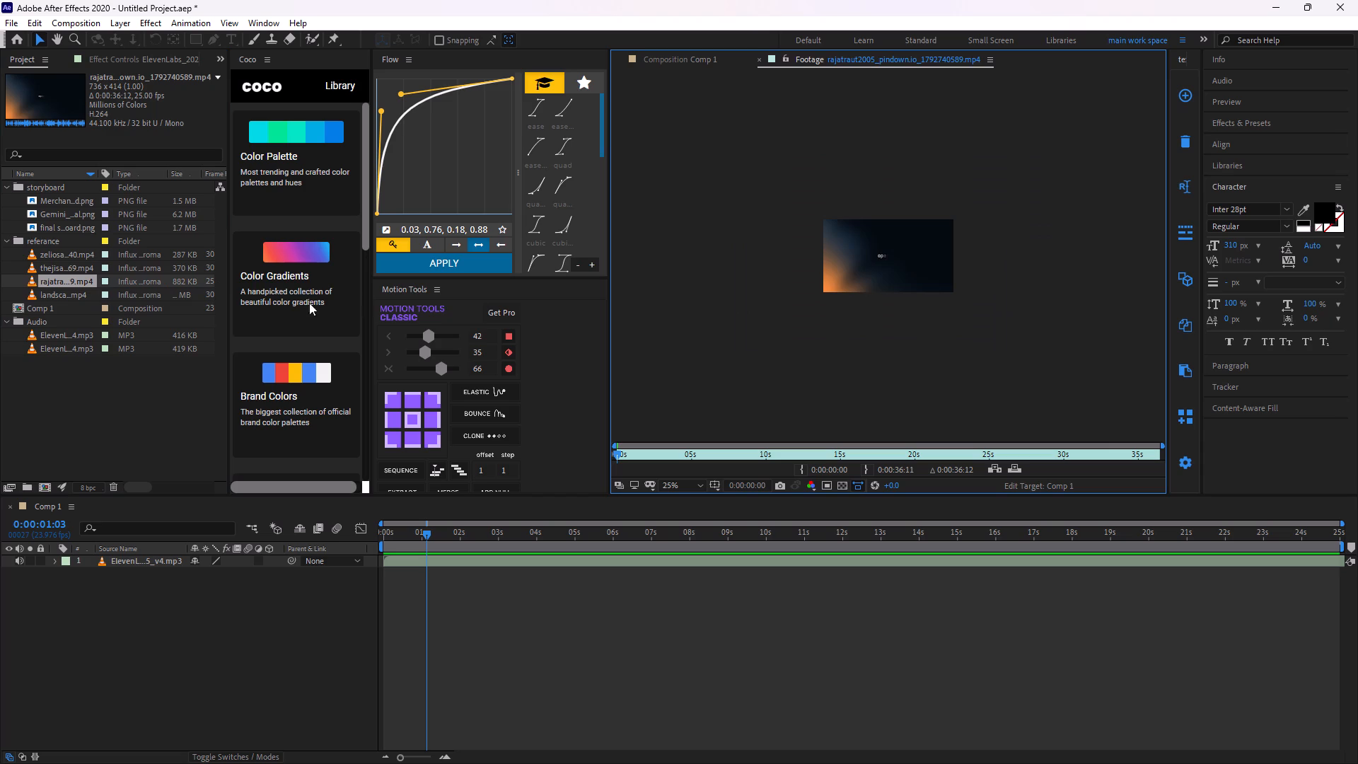
scroll(866, 301, up, 2)
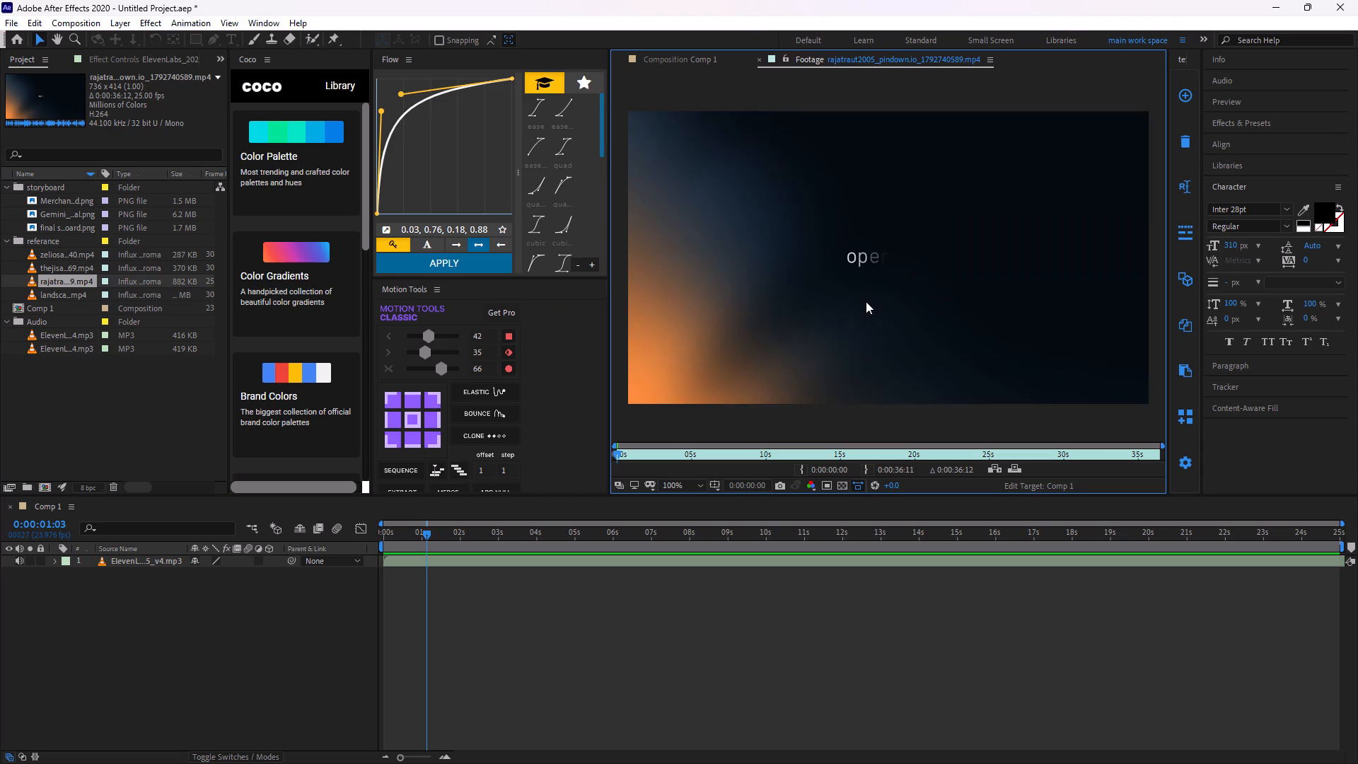
key(space)
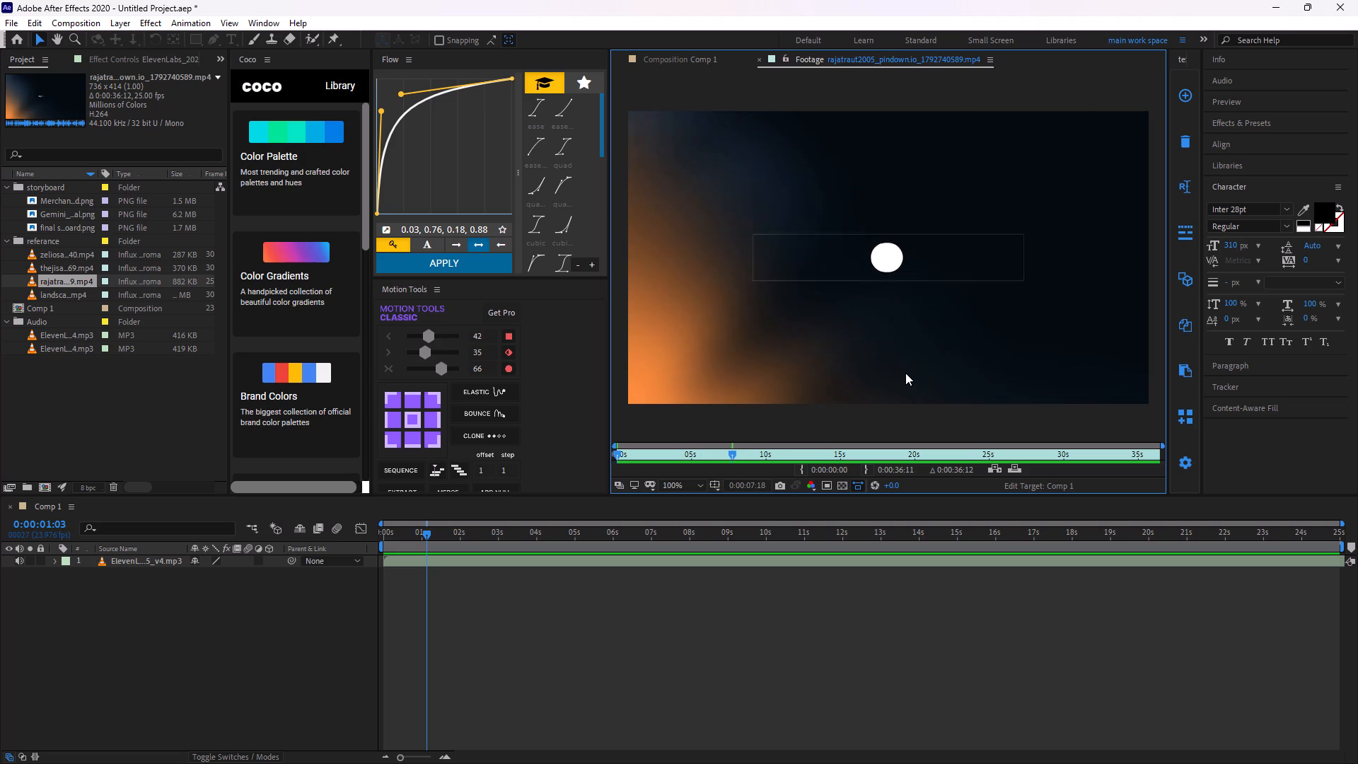
click(1235, 755)
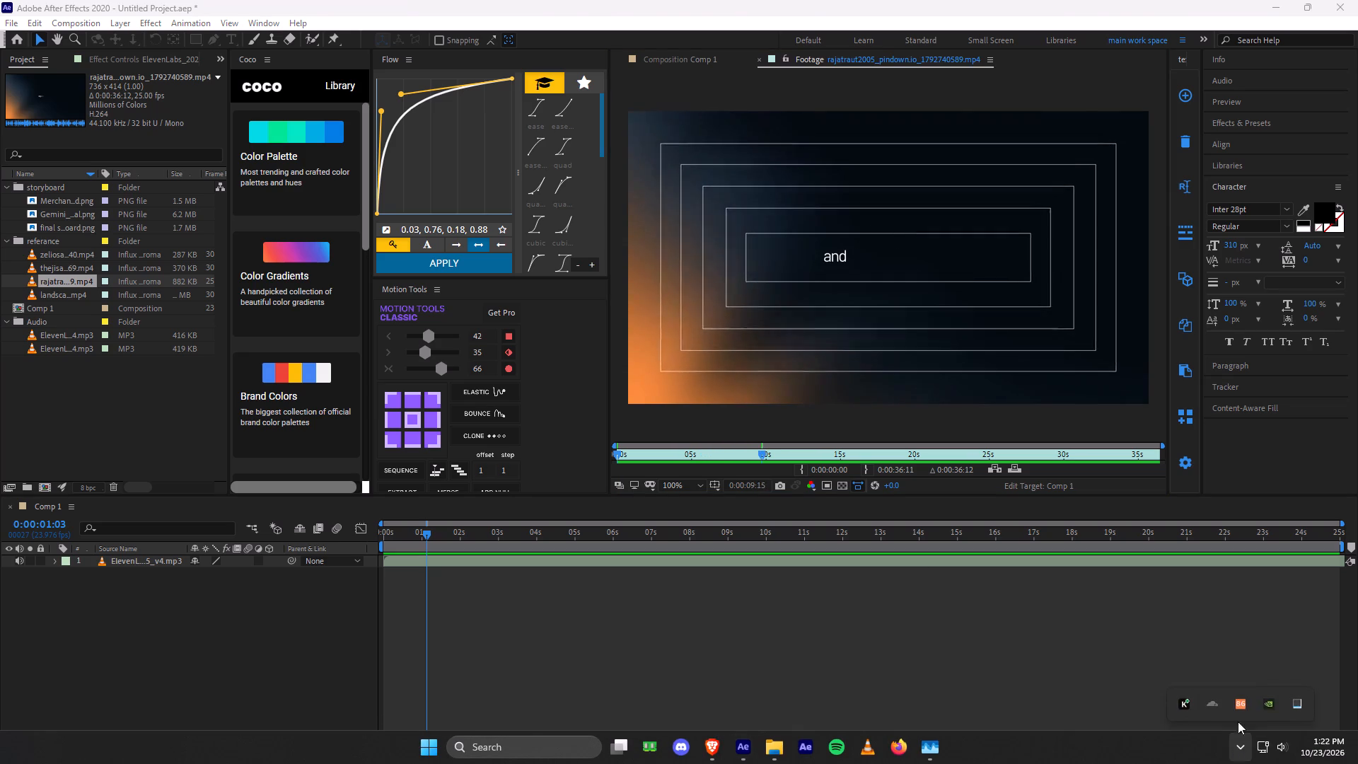
click(837, 673)
key(space)
Play the voiceover layer in Comp 1 from the current time.
click(702, 560)
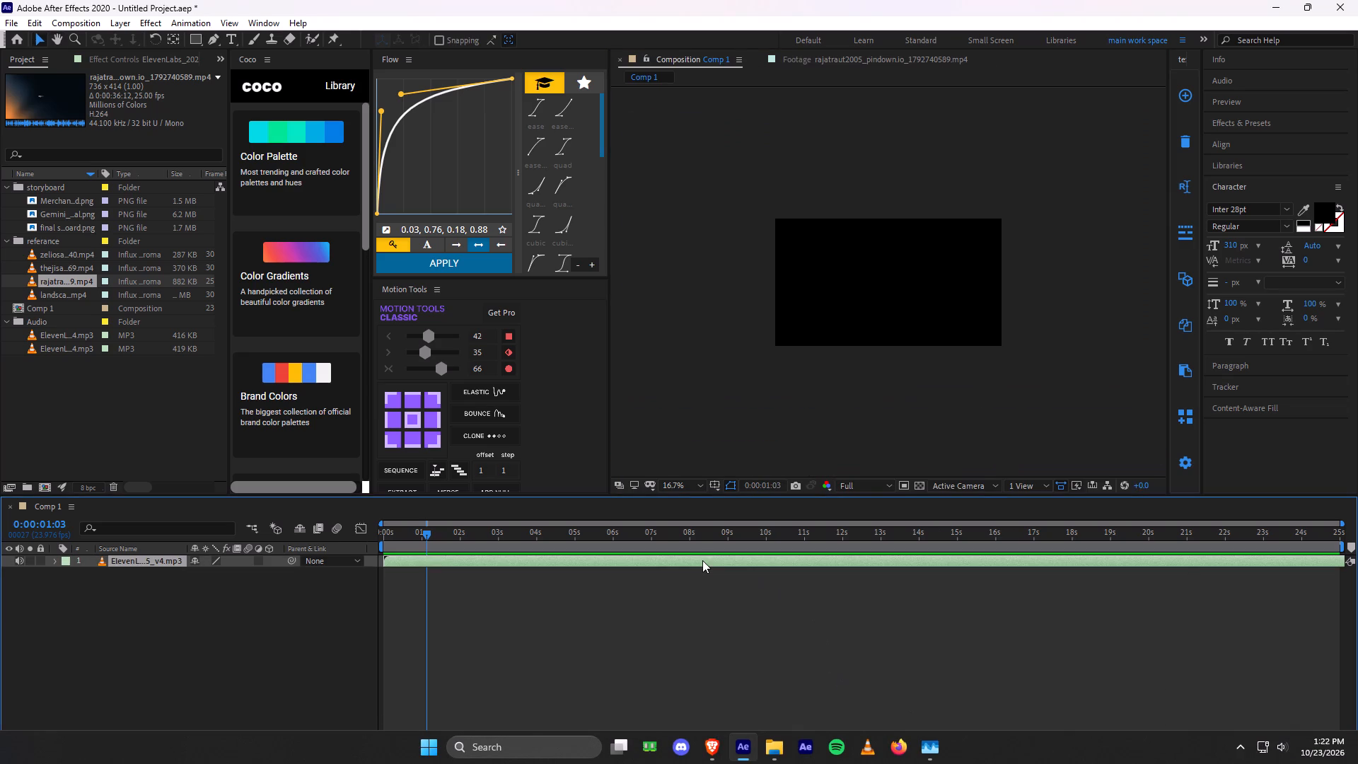
key(space)
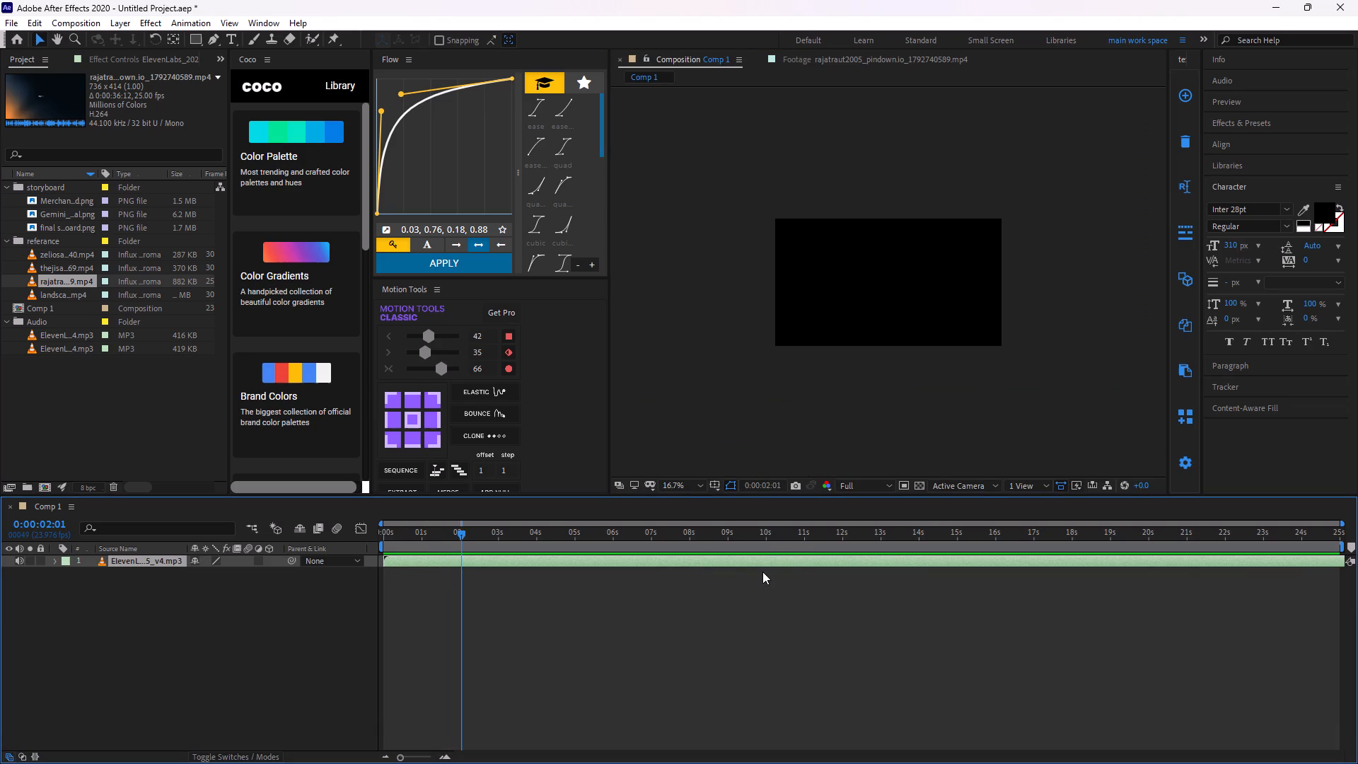
Try to save the project under the new name "Merchant 24/7" in the "All the saas project for auxe" folder.
key(ctrl+shift+s)
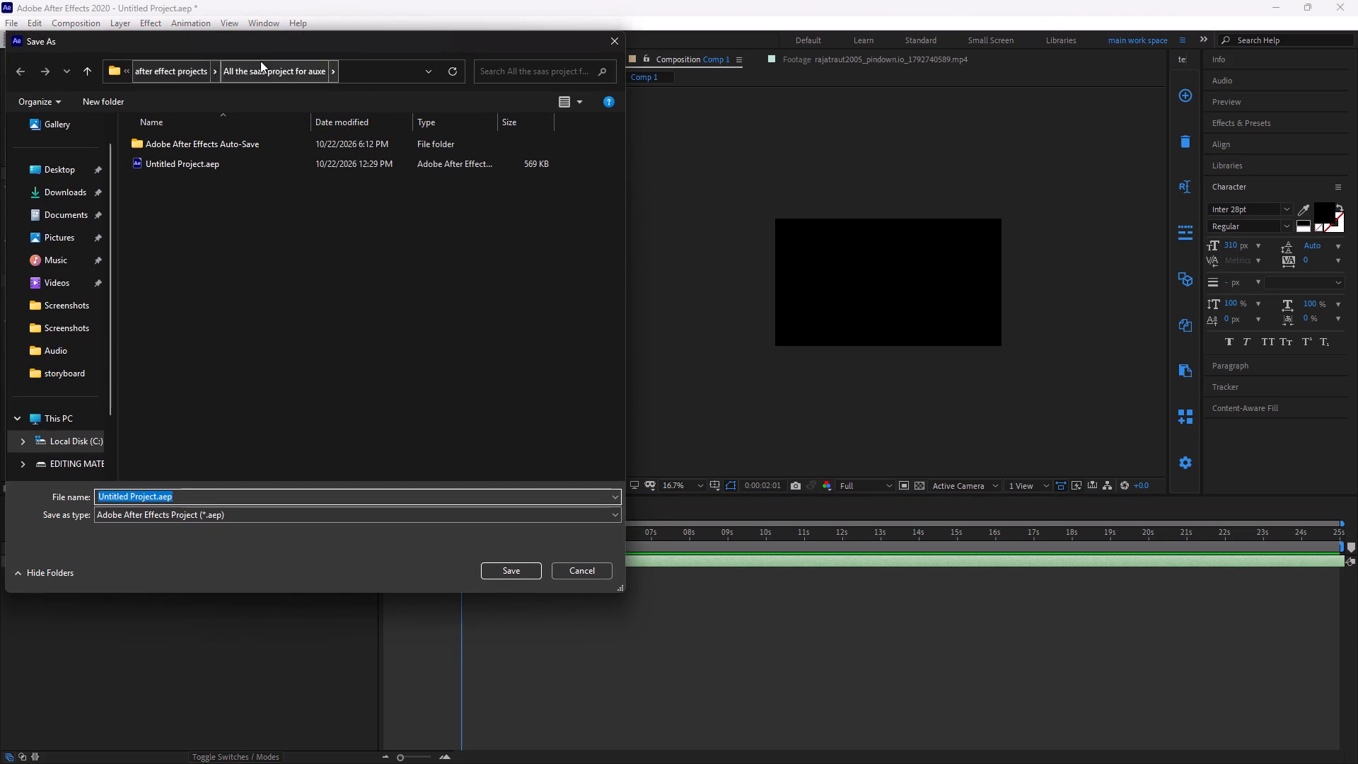
click(190, 498)
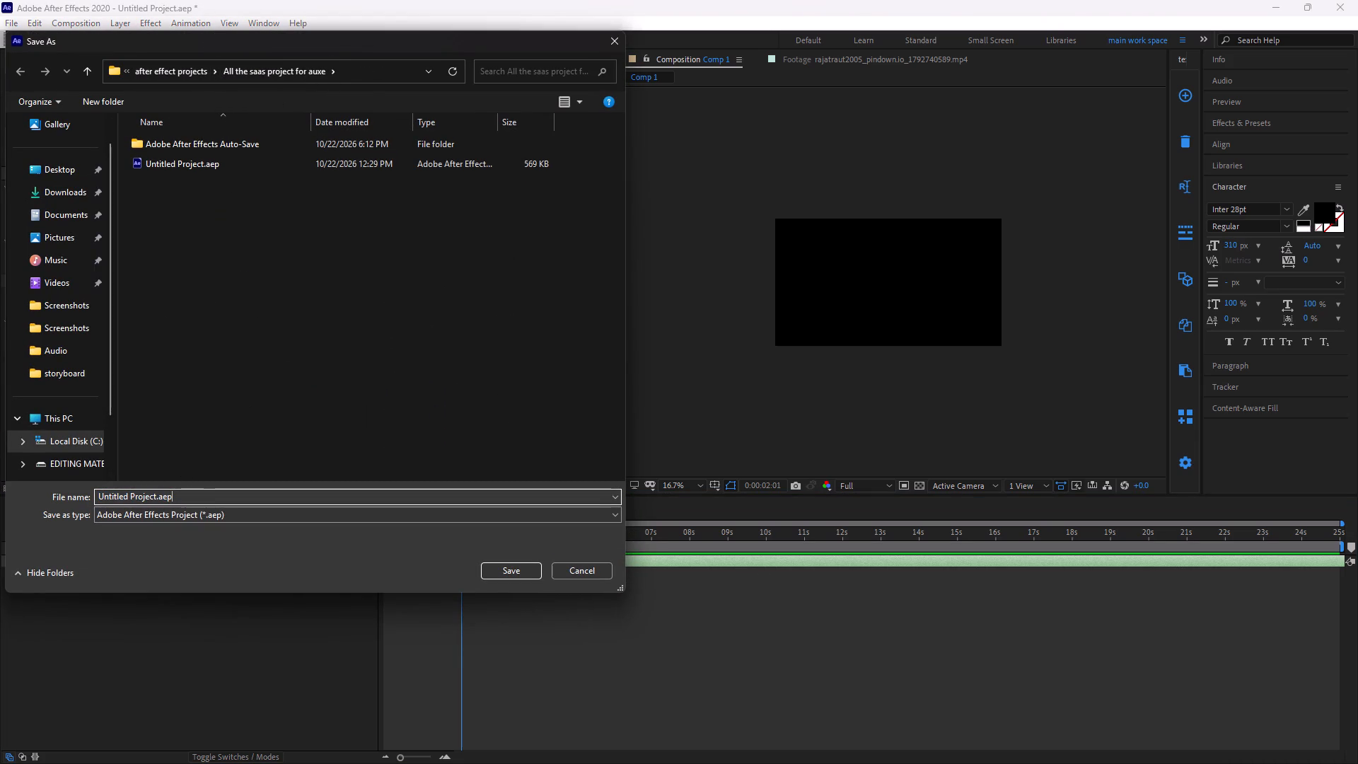
drag(191, 492, 0, 475)
key(BackSpace)
text(fin)
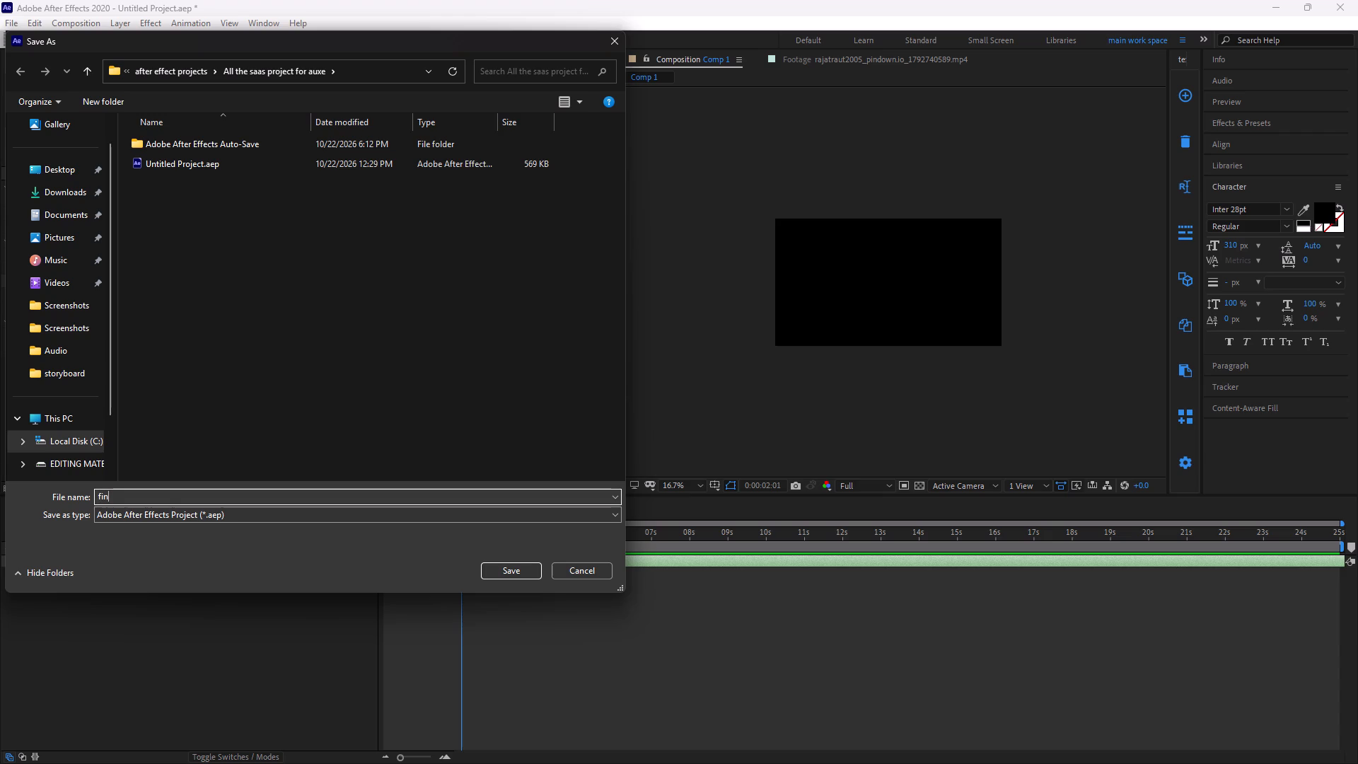
key(BackSpace)
key(BackSpace)
key(BackSpace)
key(BackSpace)
key(BackSpace)
key(m)
key(BackSpace)
text(Merchant 2)
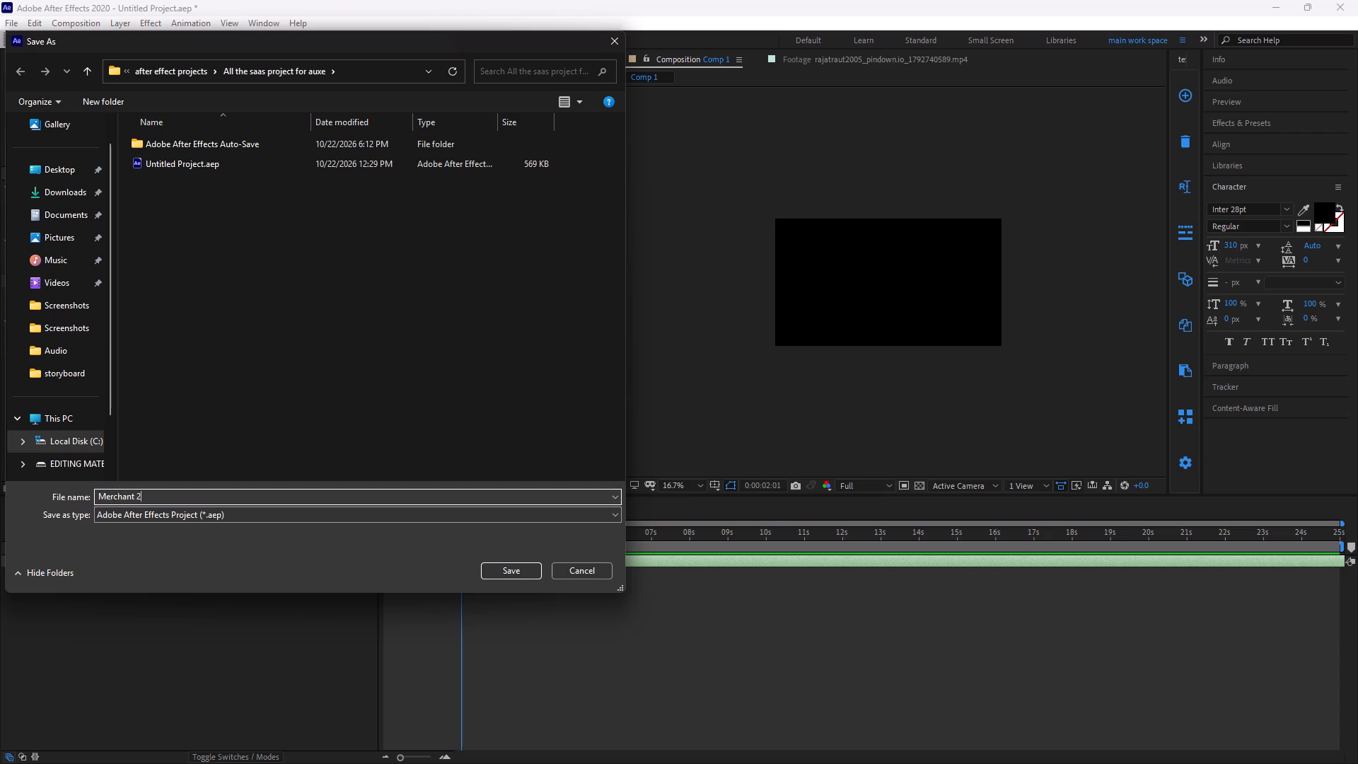
key(4)
text(/7)
key(space)
key(Return)
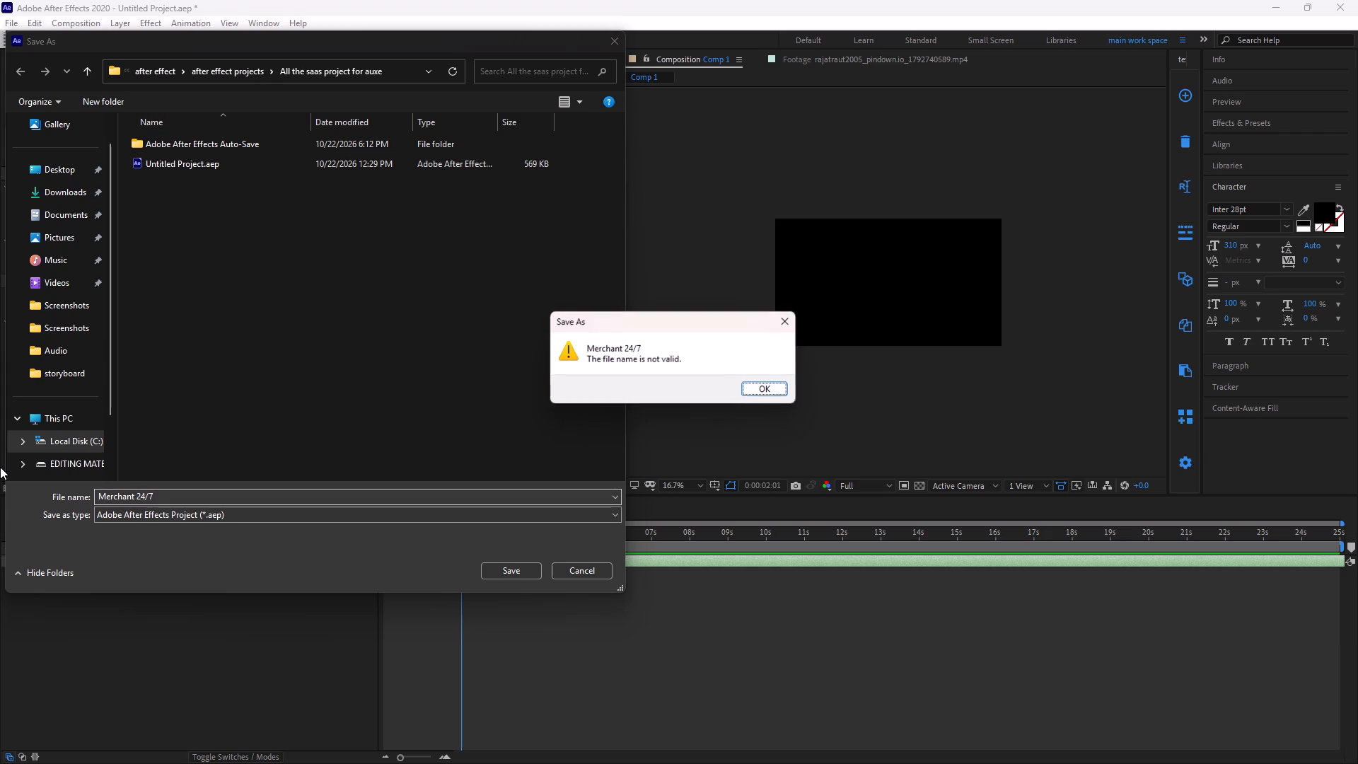
click(169, 495)
click(768, 393)
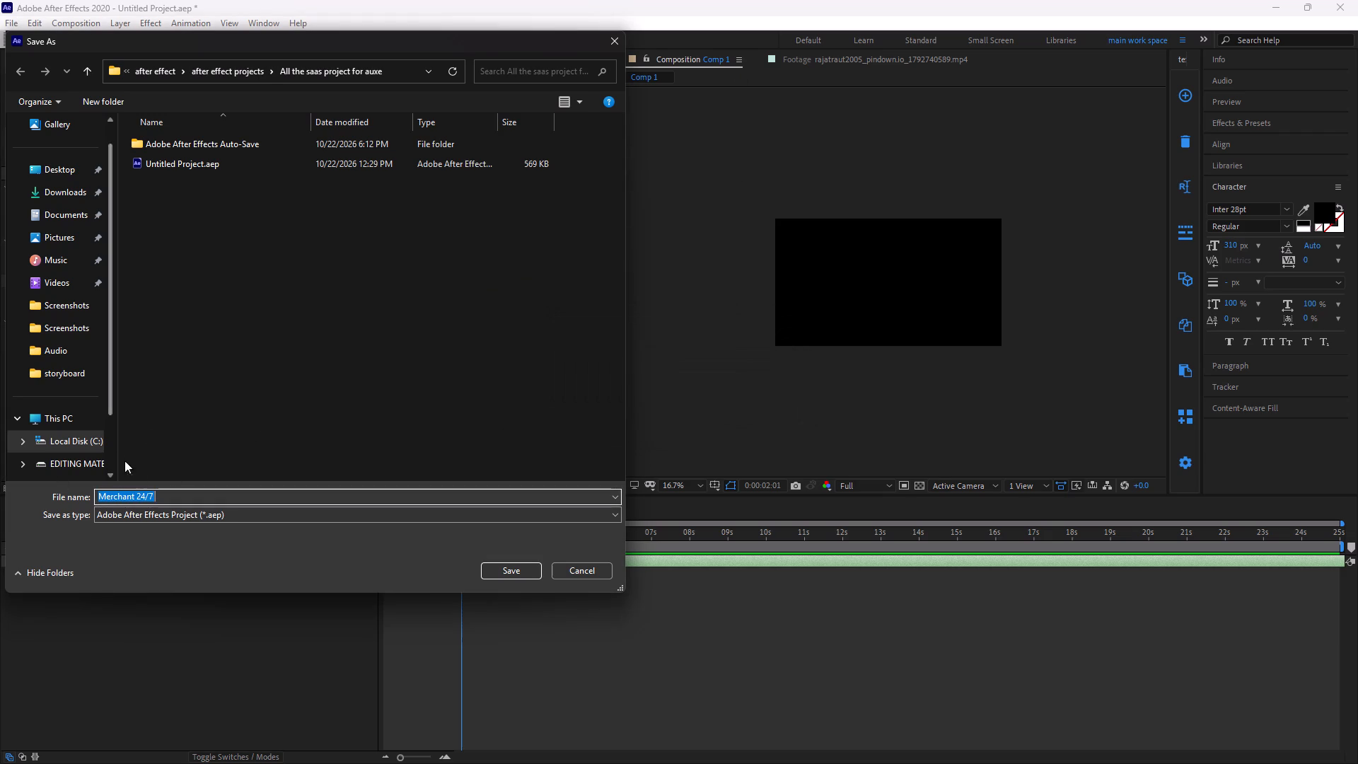
Correct the project file name to "Merchant 247" and save the project.
click(164, 487)
click(163, 490)
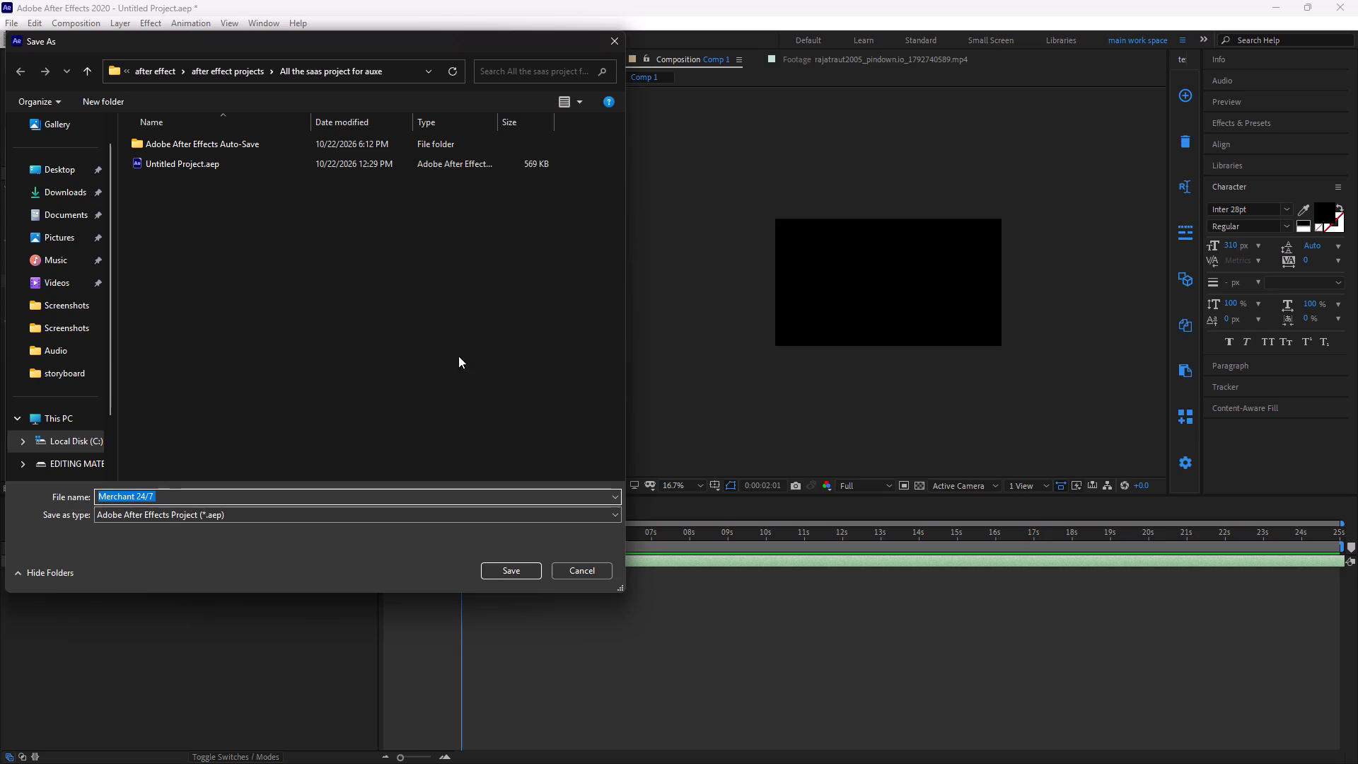
click(484, 275)
drag(166, 498, 129, 492)
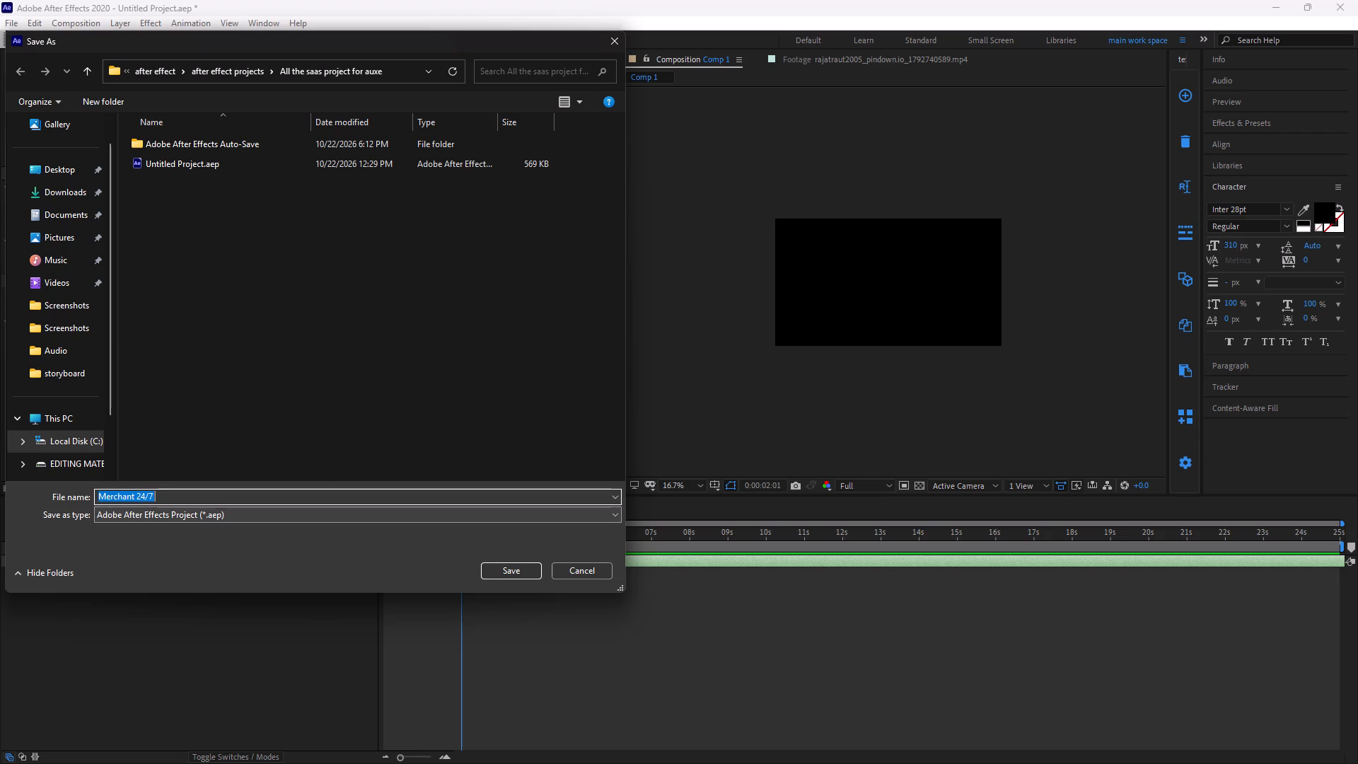
drag(129, 492, 144, 499)
click(124, 502)
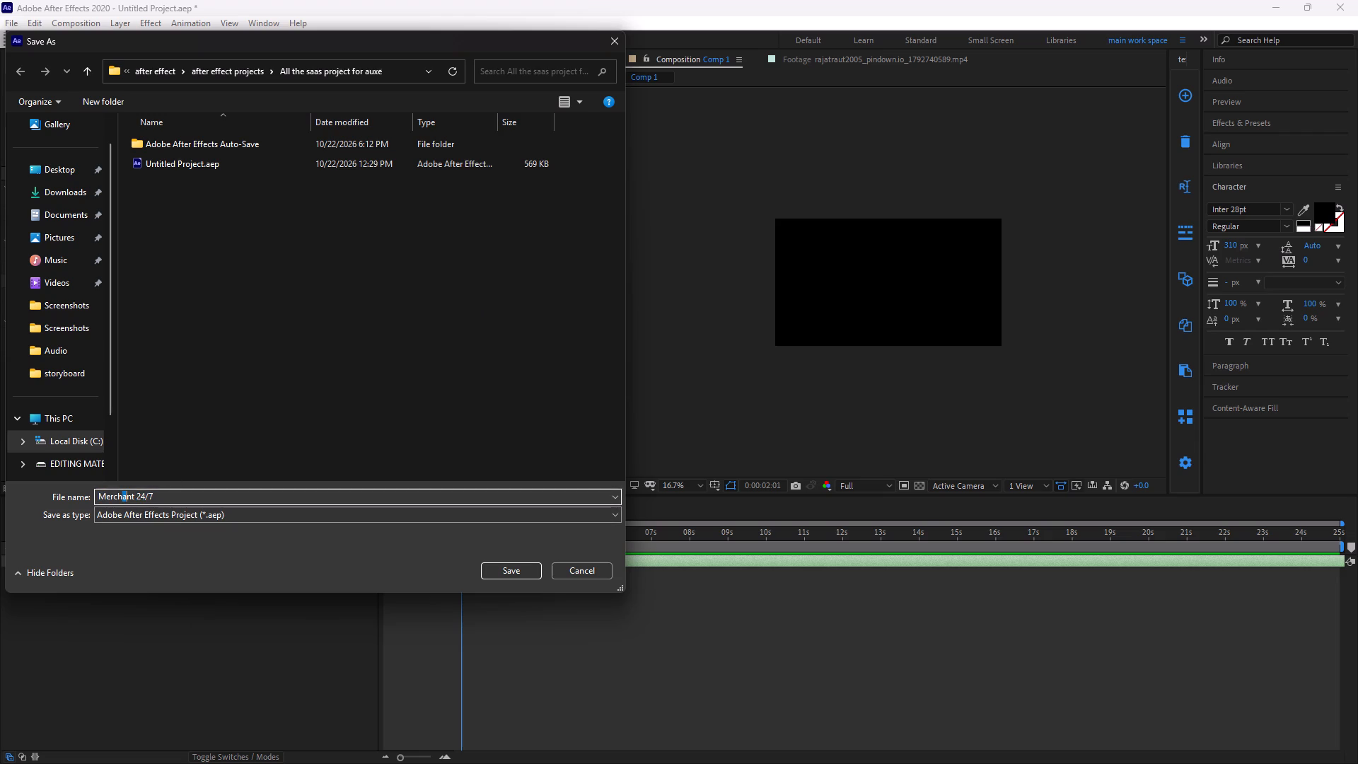
drag(164, 488, 149, 493)
click(155, 494)
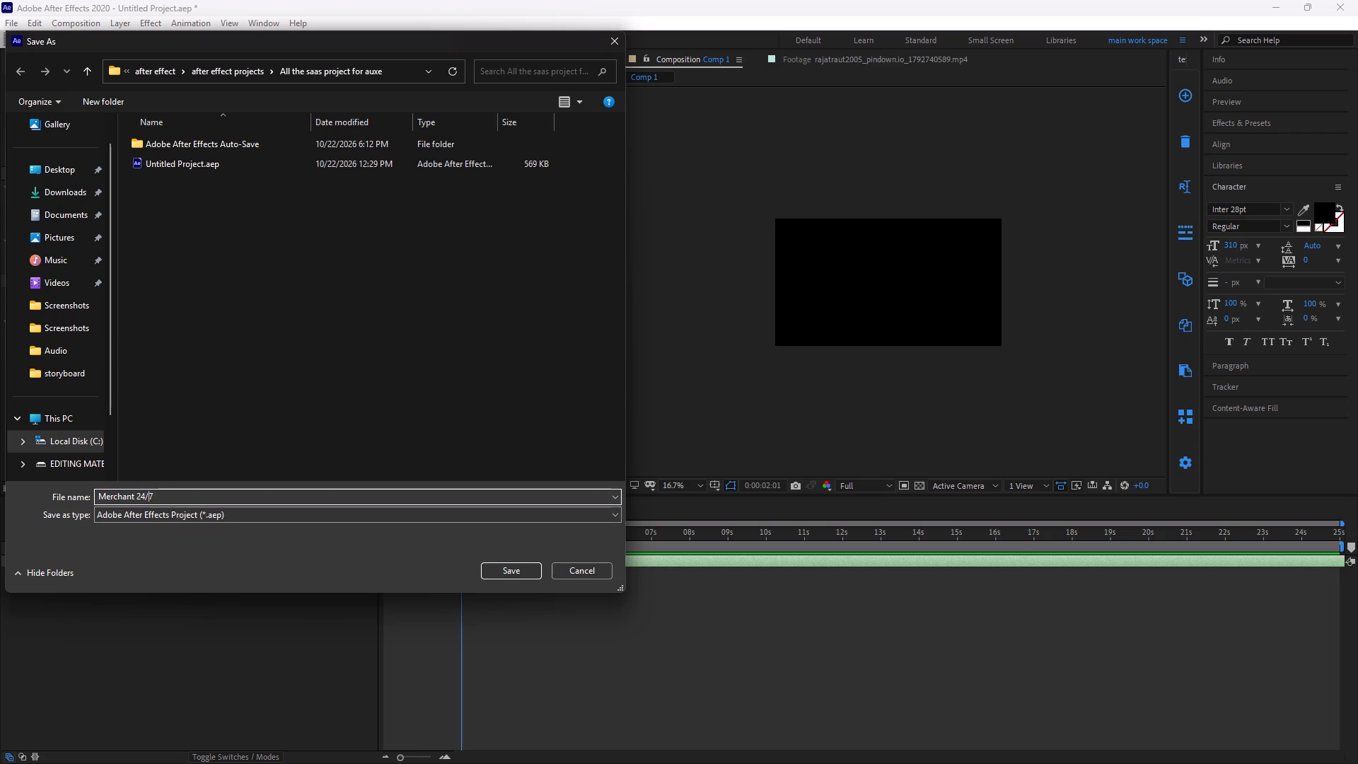
click(149, 494)
key(BackSpace)
click(508, 569)
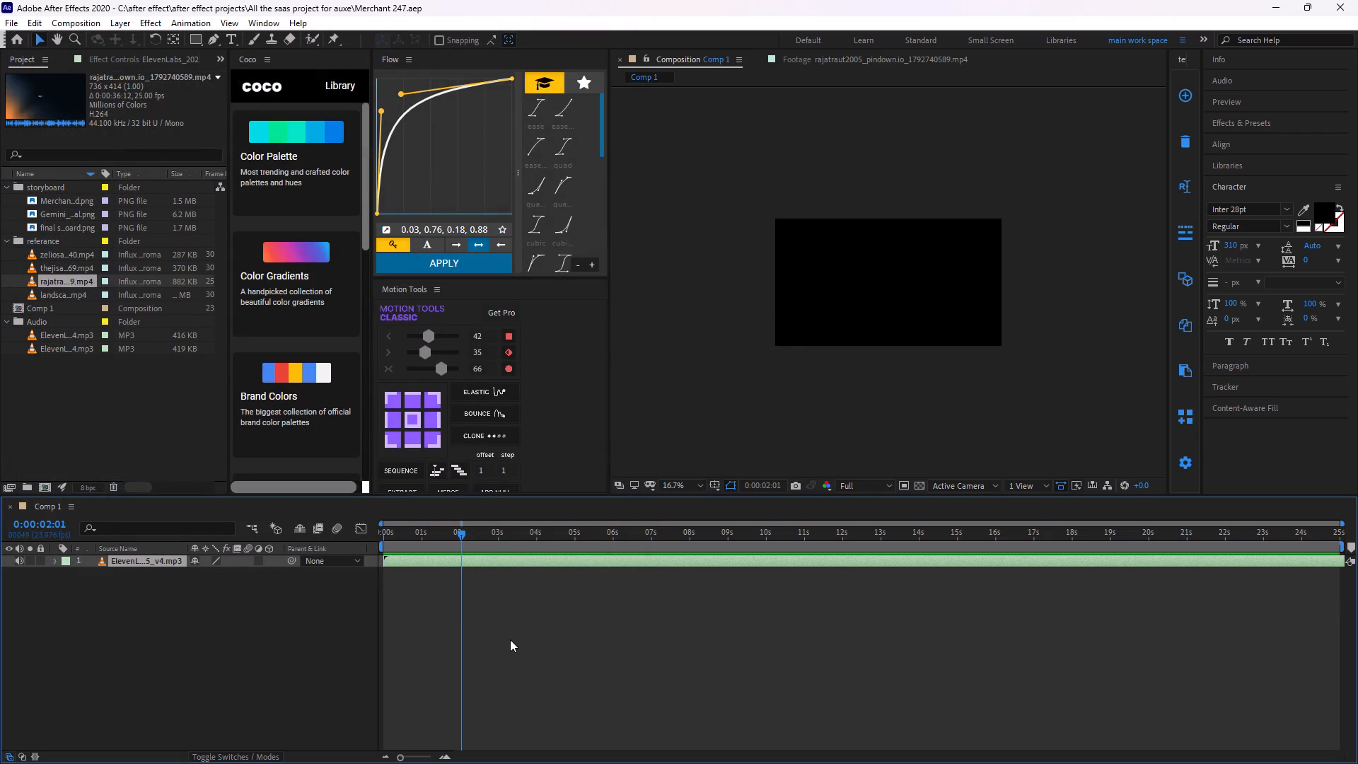
key(ctrl+s)
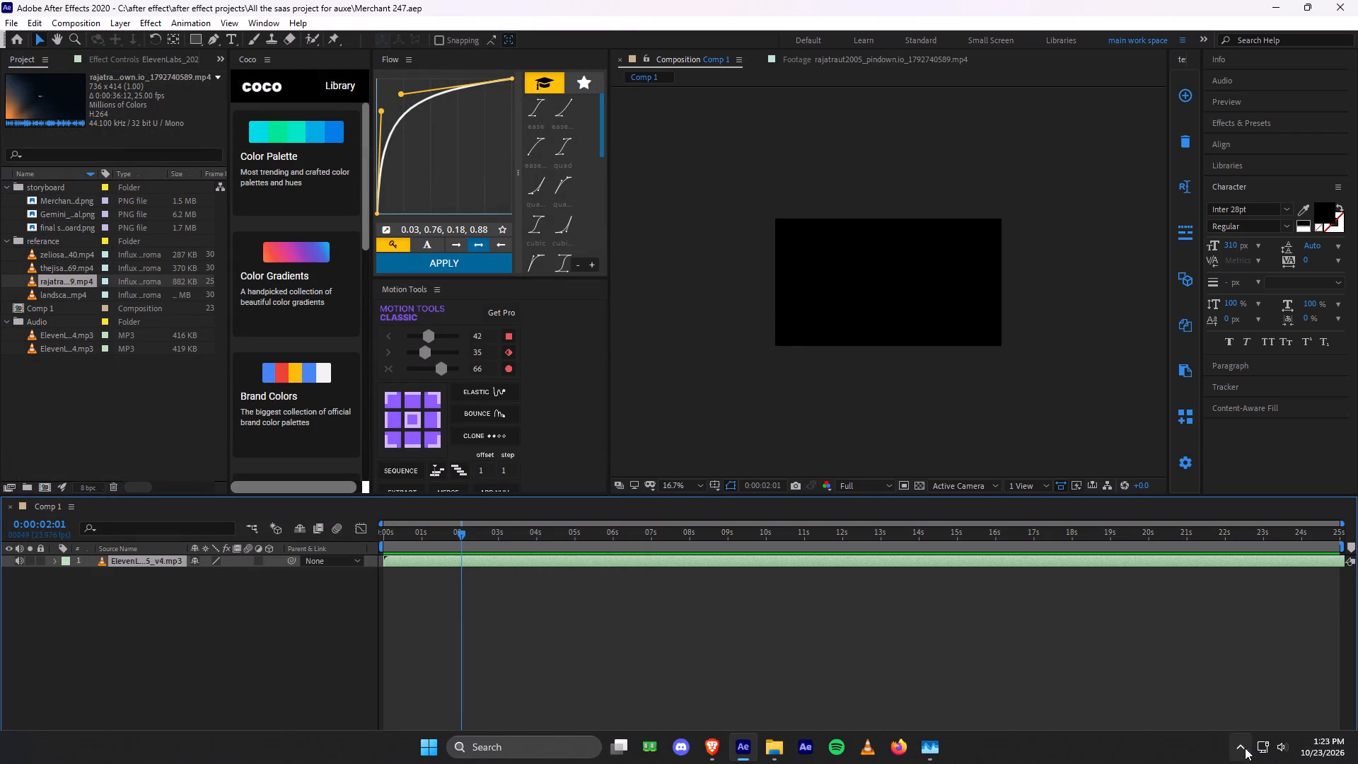
Release system memory with the Mem Reduct background utility.
click(1263, 751)
click(1244, 750)
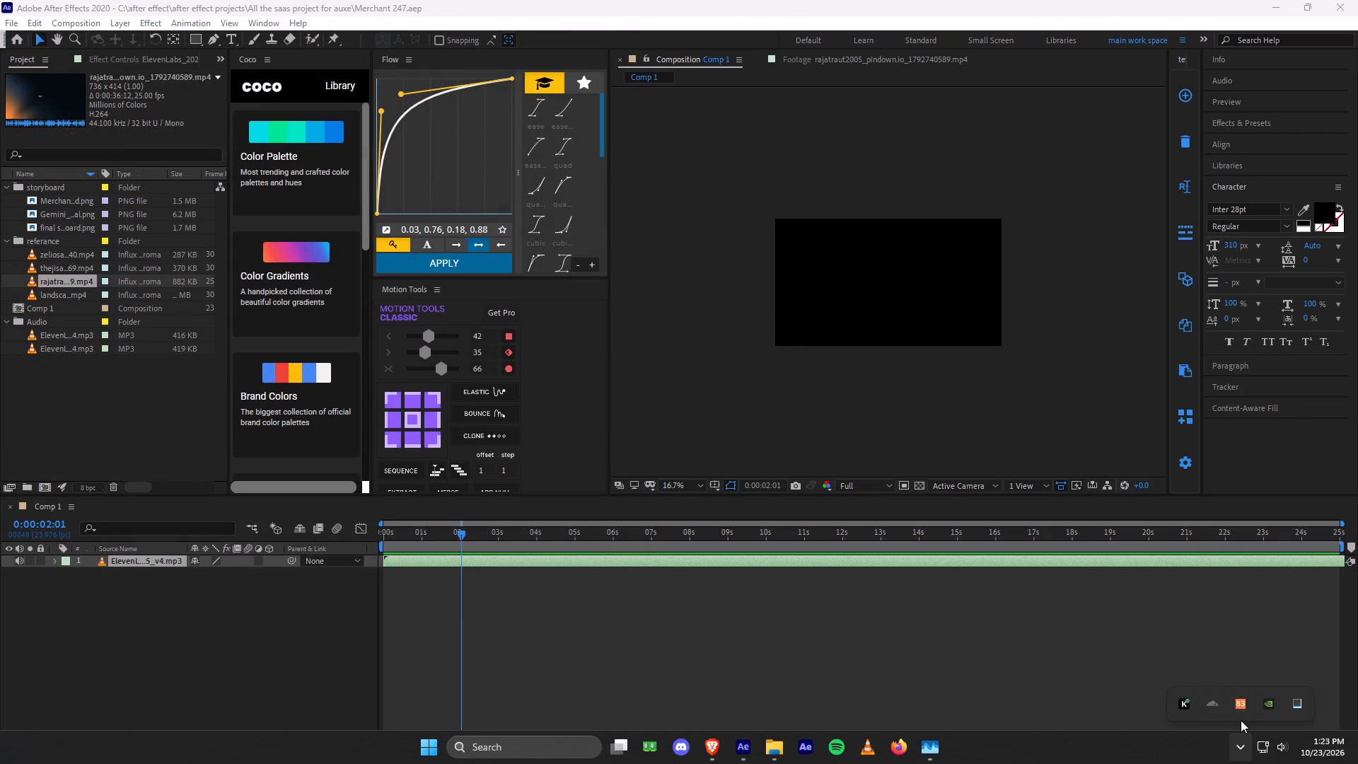
click(1241, 720)
click(1242, 700)
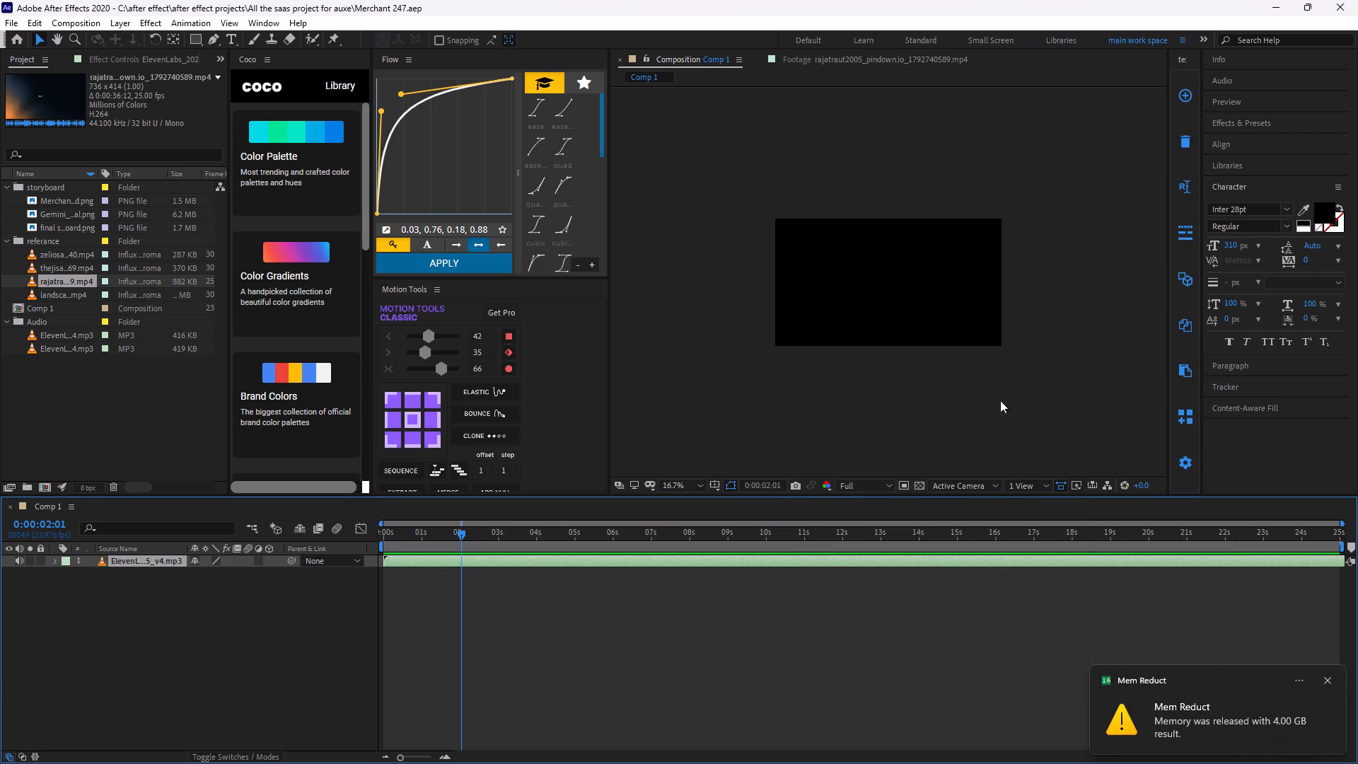
Purge all memory and the disk cache.
click(30, 21)
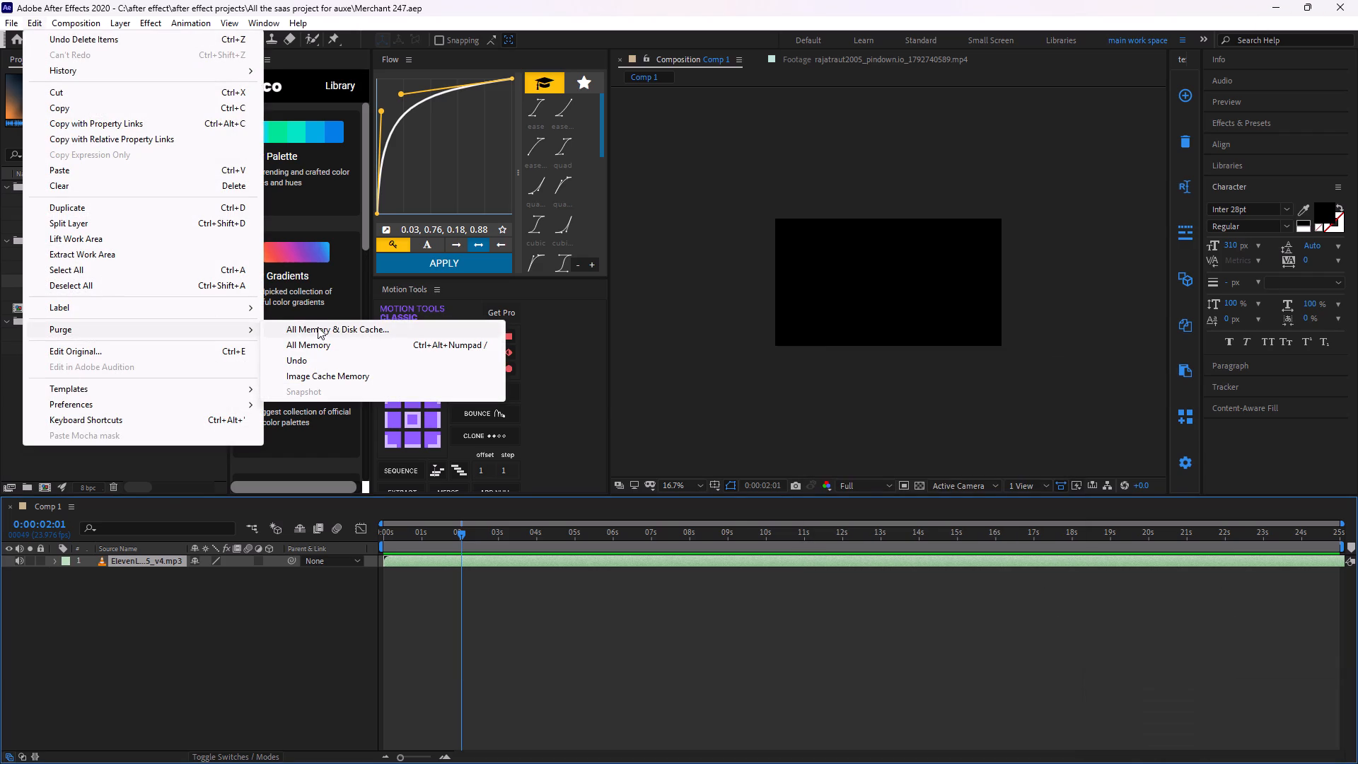
click(339, 332)
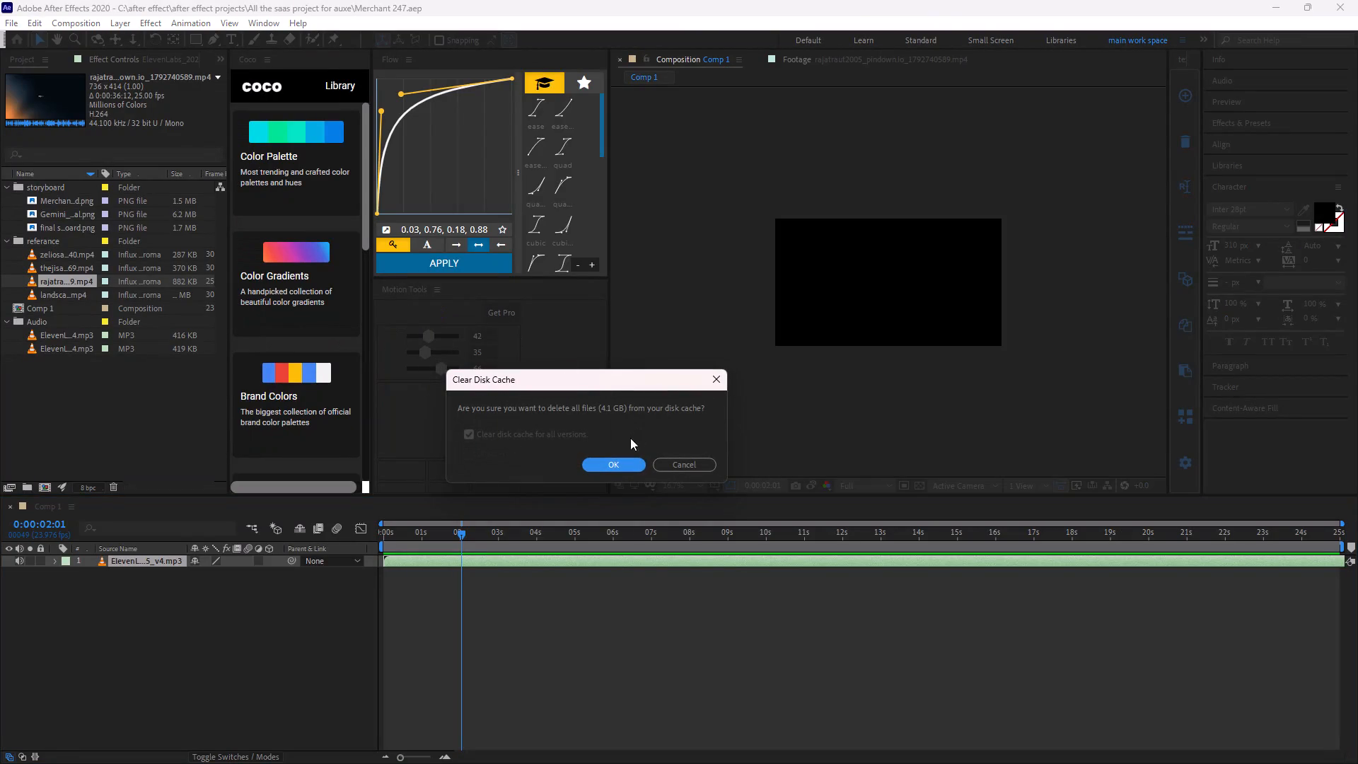
click(624, 465)
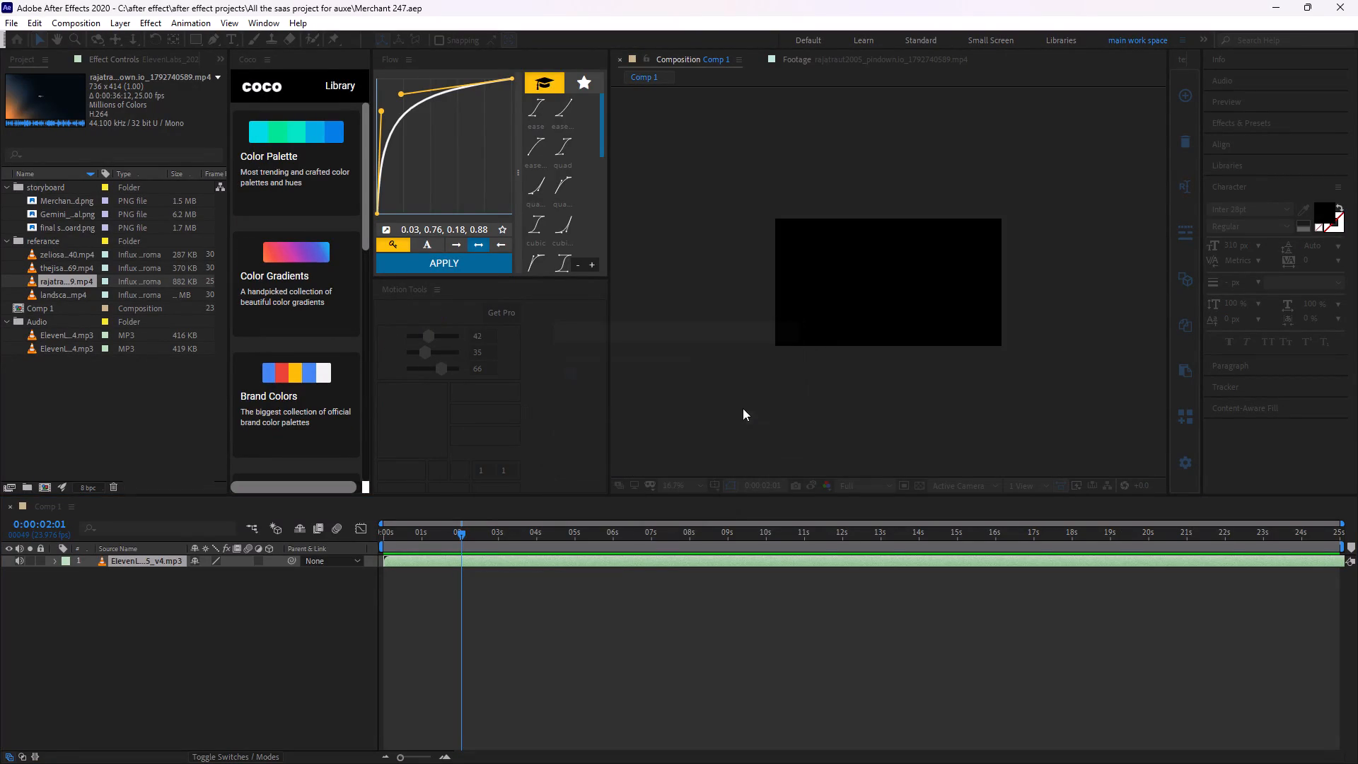
Preview the voiceover from the start of Comp 1.
drag(463, 529, 101, 562)
key(space)
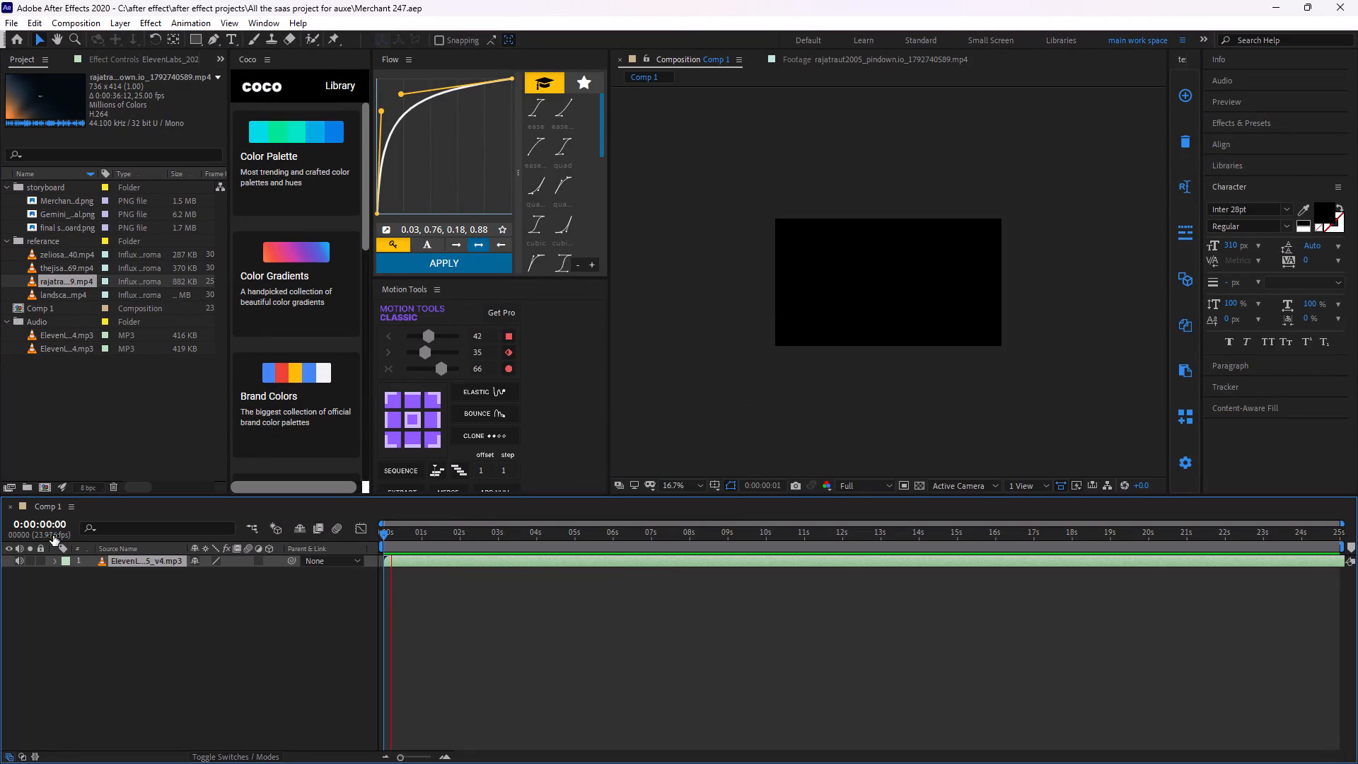
key(space)
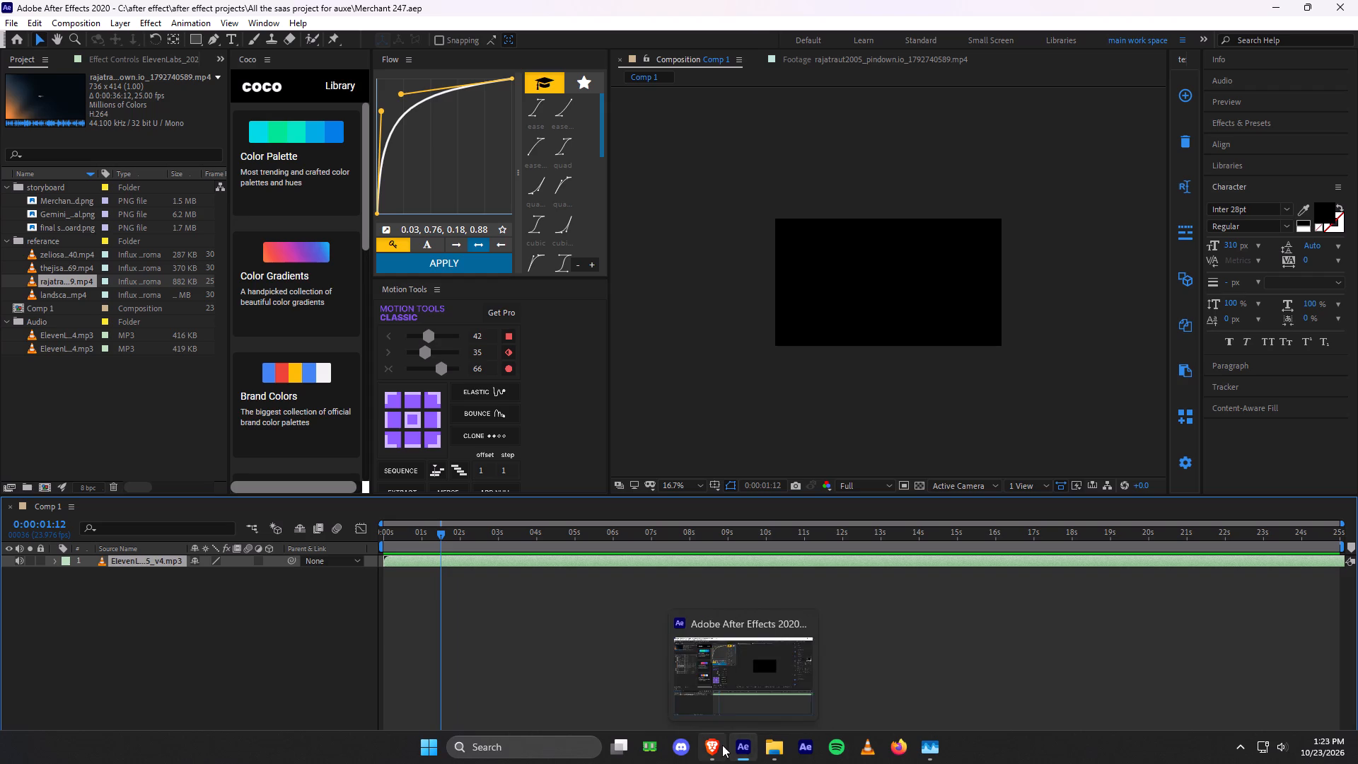
Switch to Brave and play Stardust's "Music Sounds Better With You" from the YouTube mix on loop.
click(727, 697)
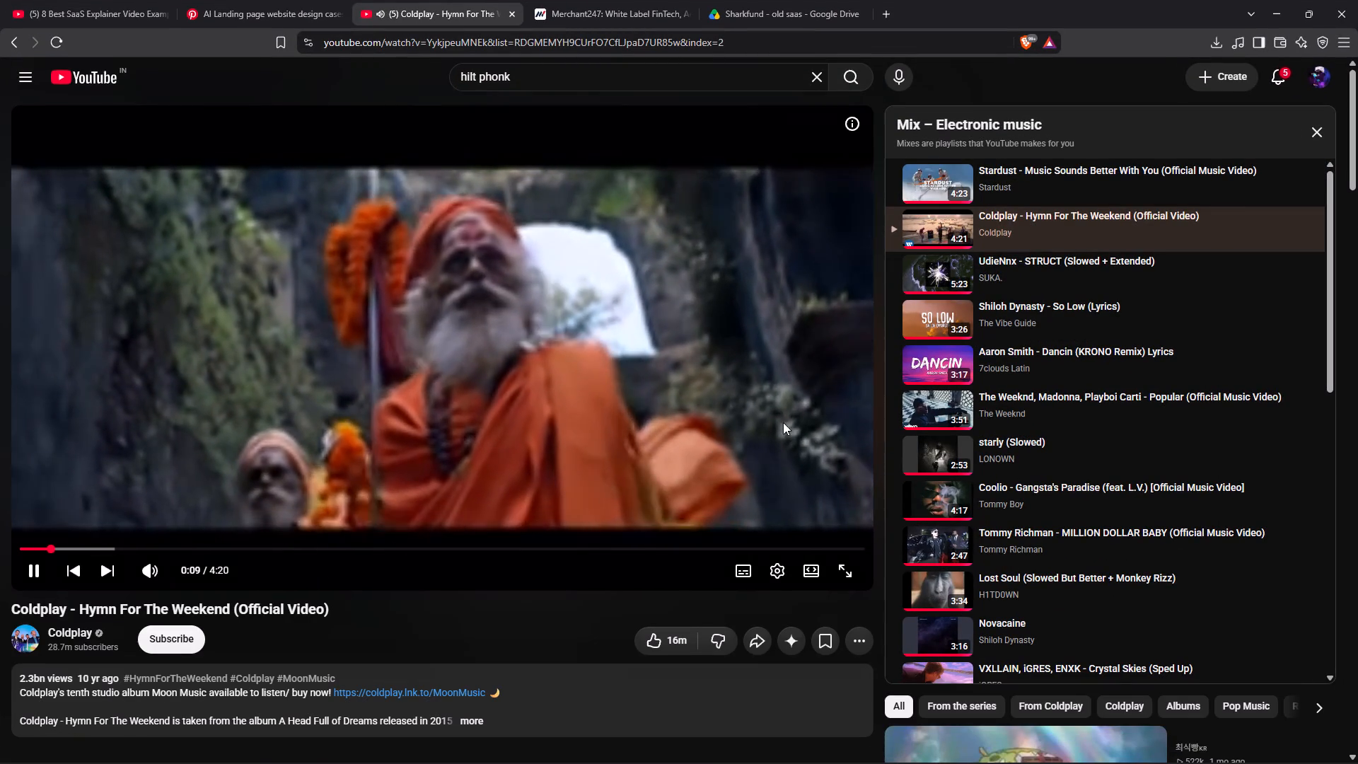
click(963, 187)
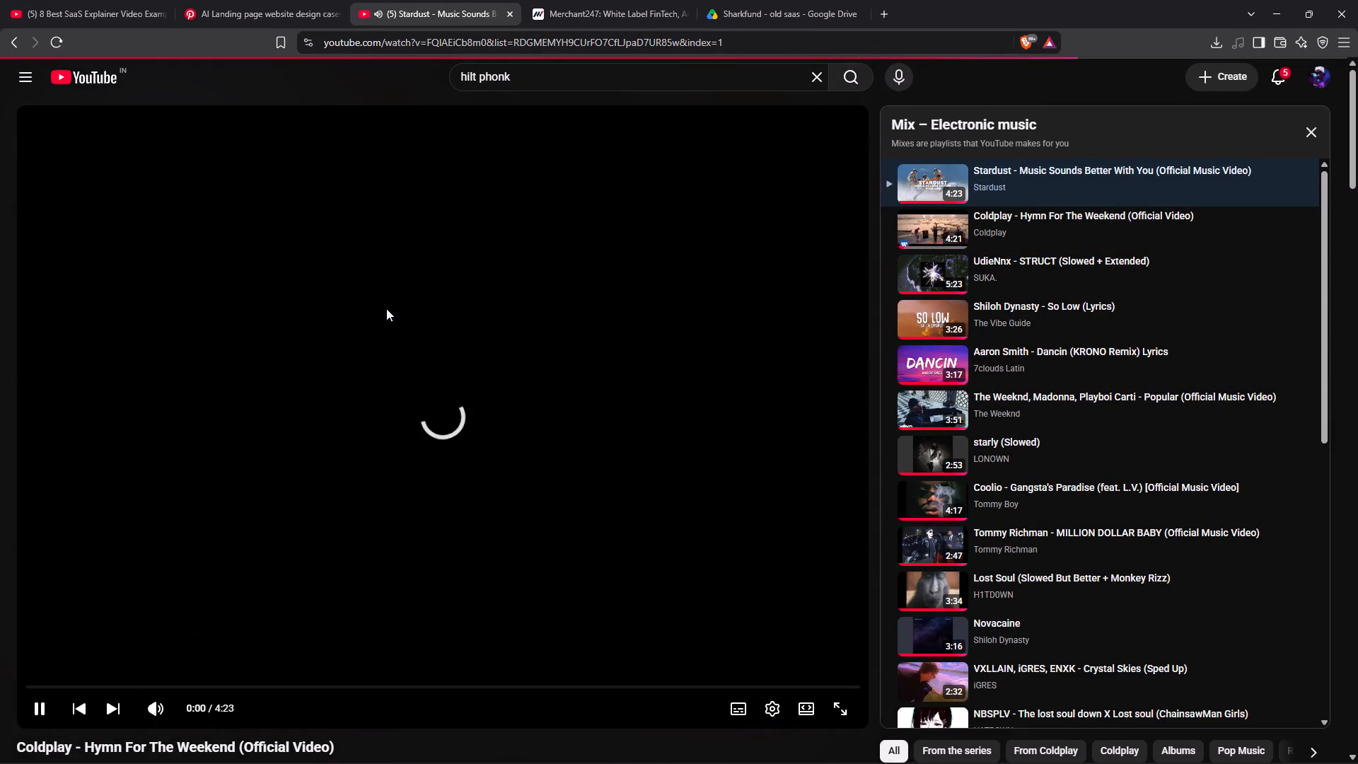
right_click(390, 305)
right_click(306, 366)
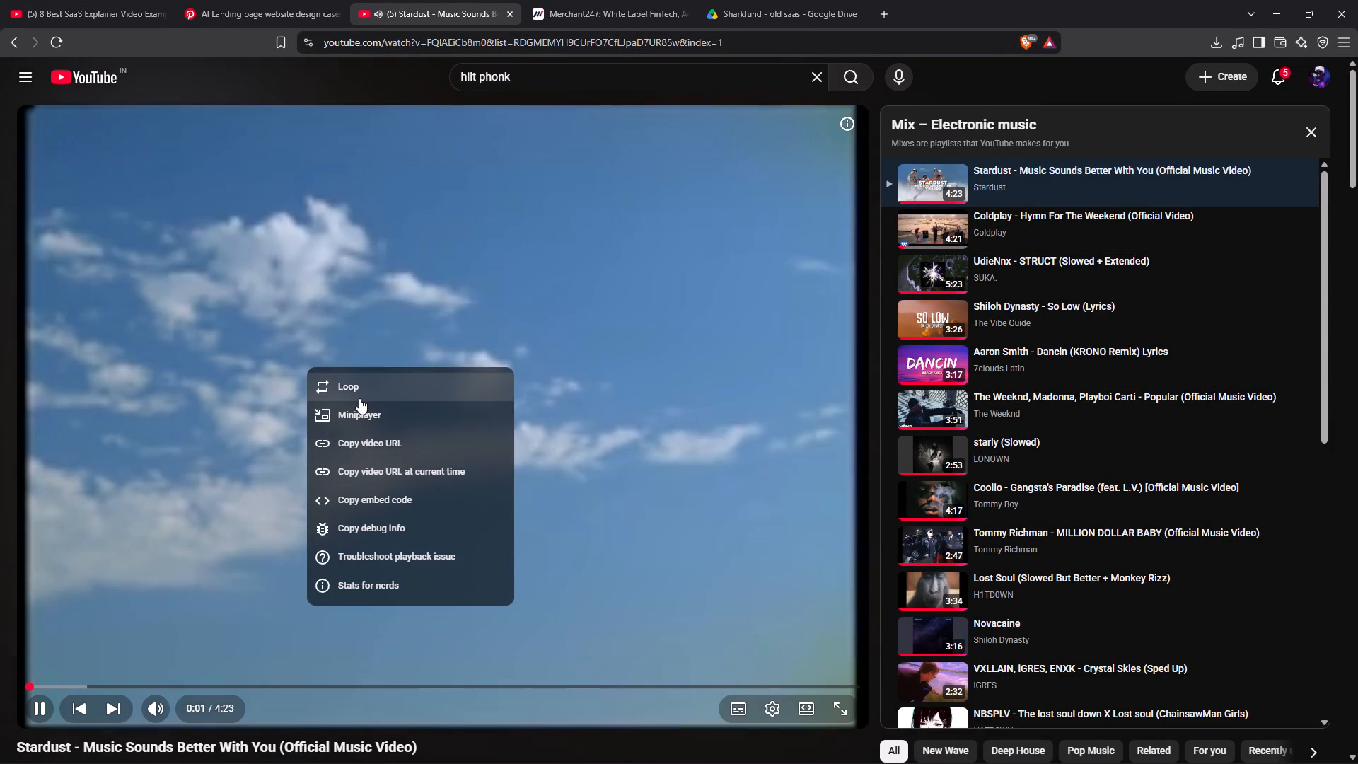
click(360, 397)
Close the Pinterest page showing the AI landing page website design animation.
click(214, 0)
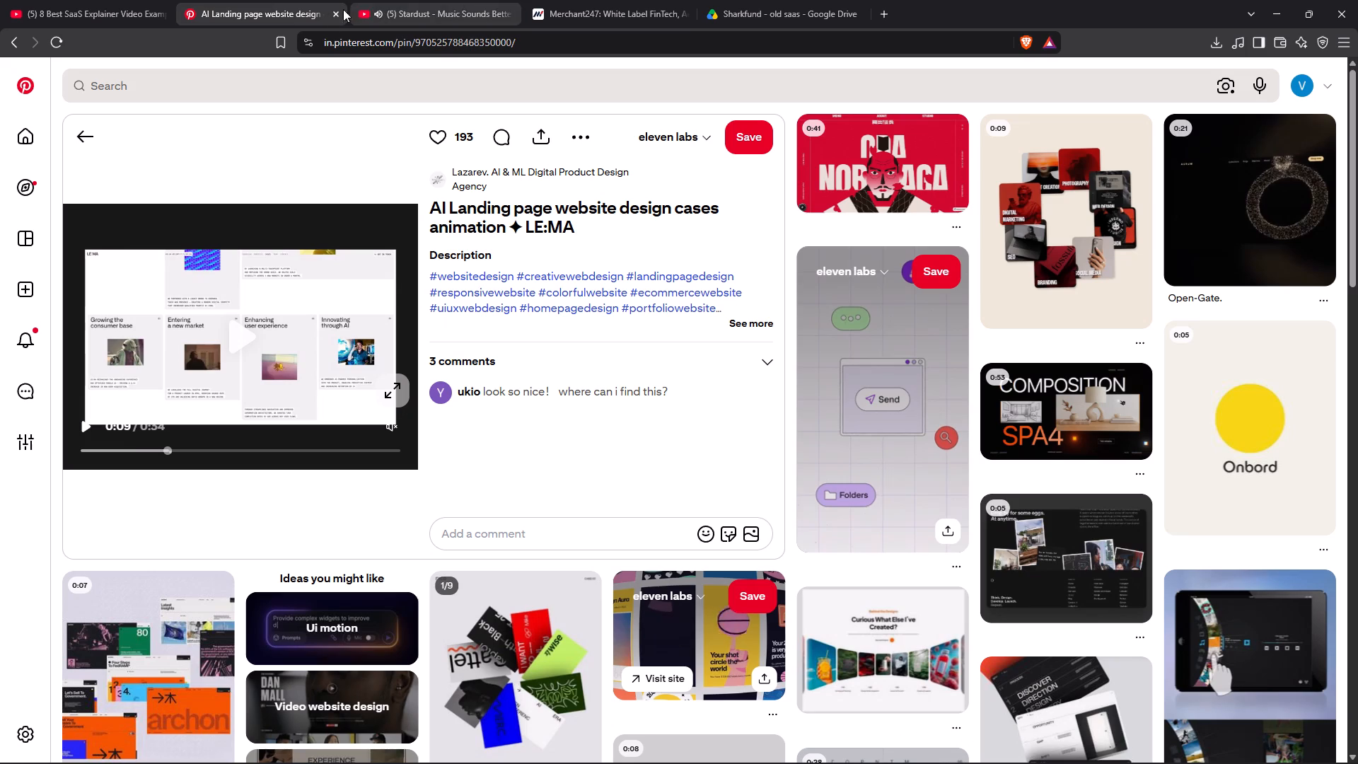
click(330, 8)
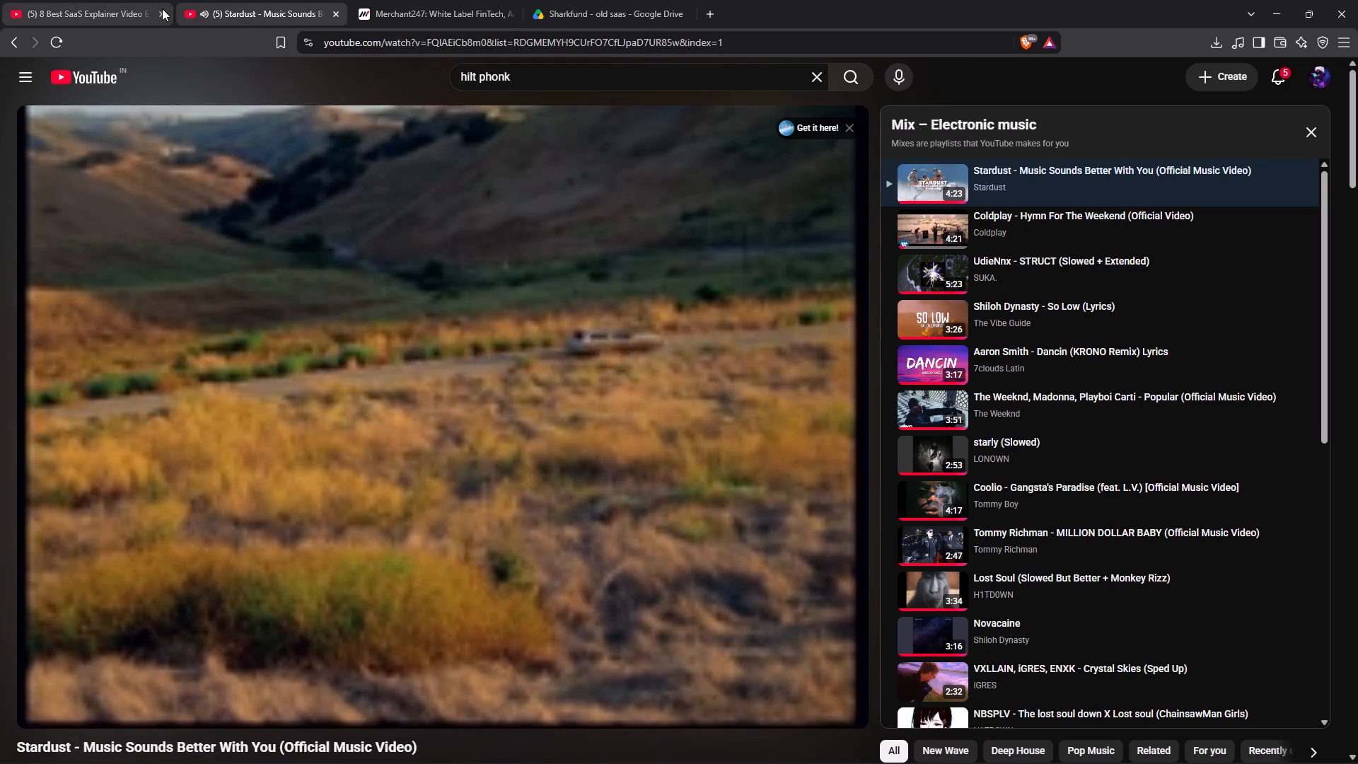
Watch the Lumin GPT and DAX Optimizer examples in the "8 Best SaaS Explainer Video Examples Vol. 1" video, adjusting the playback quality.
click(88, 8)
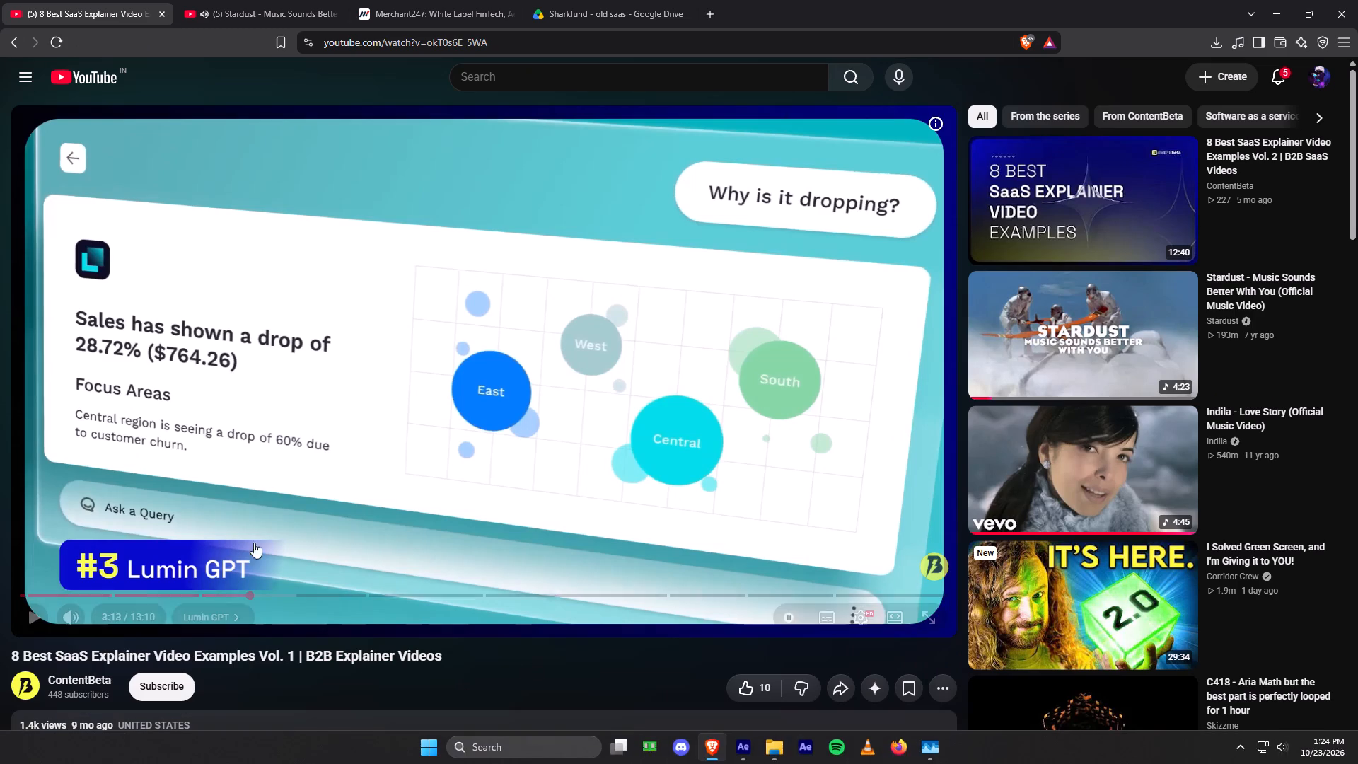
click(494, 342)
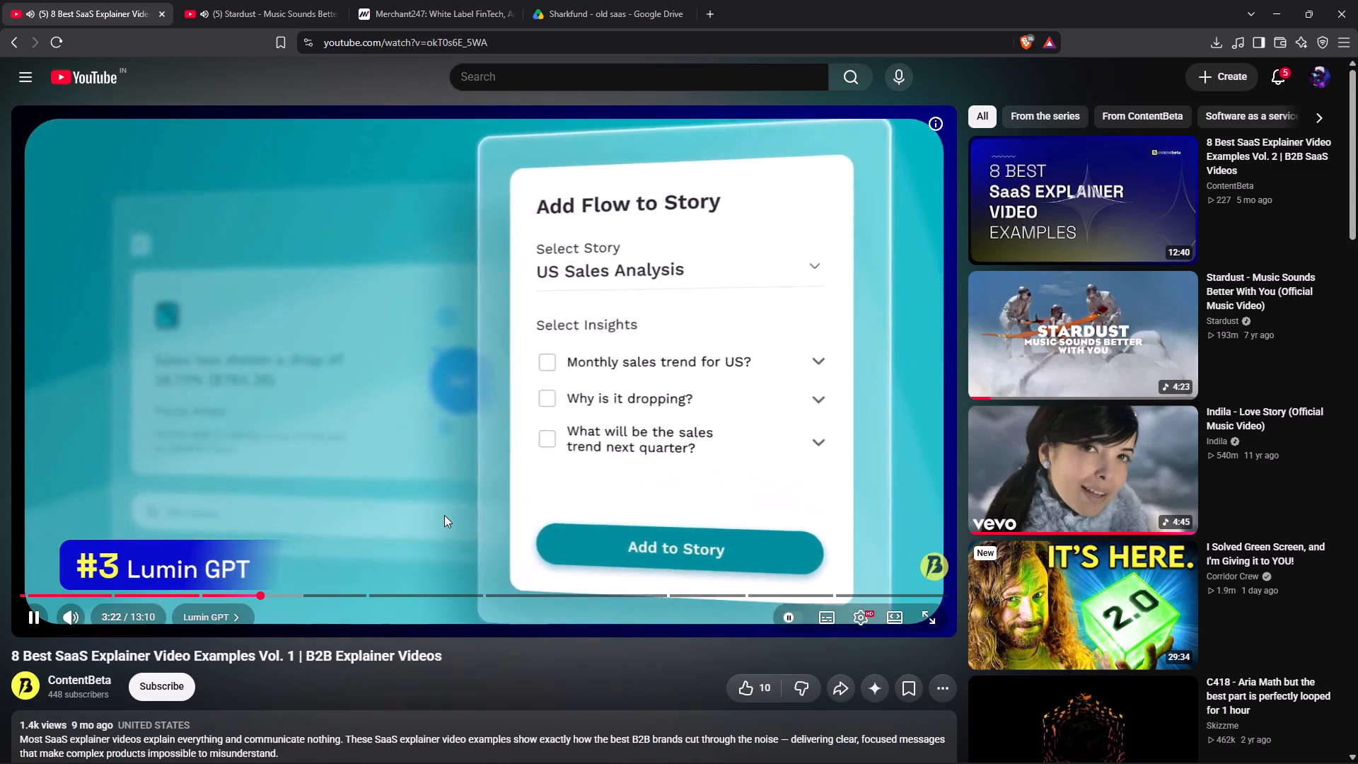
click(380, 594)
key(space)
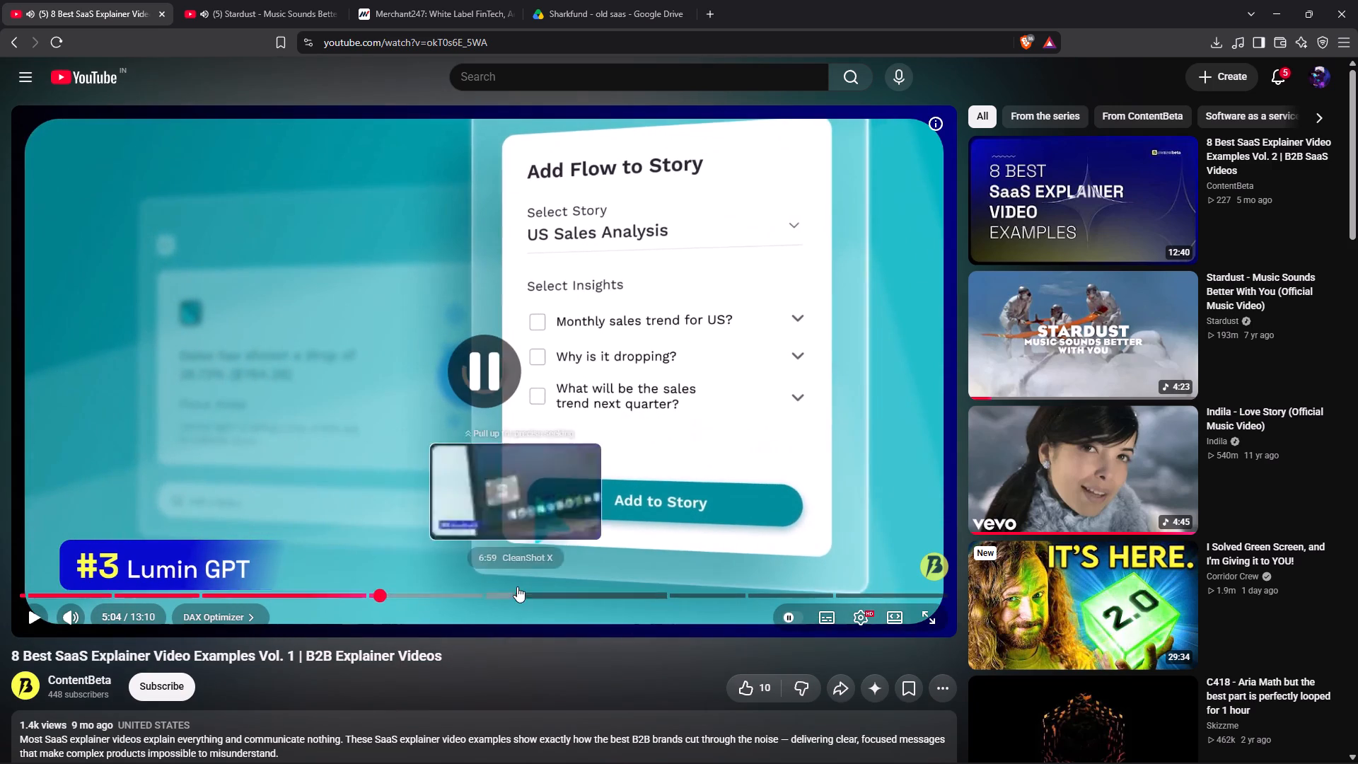
click(535, 415)
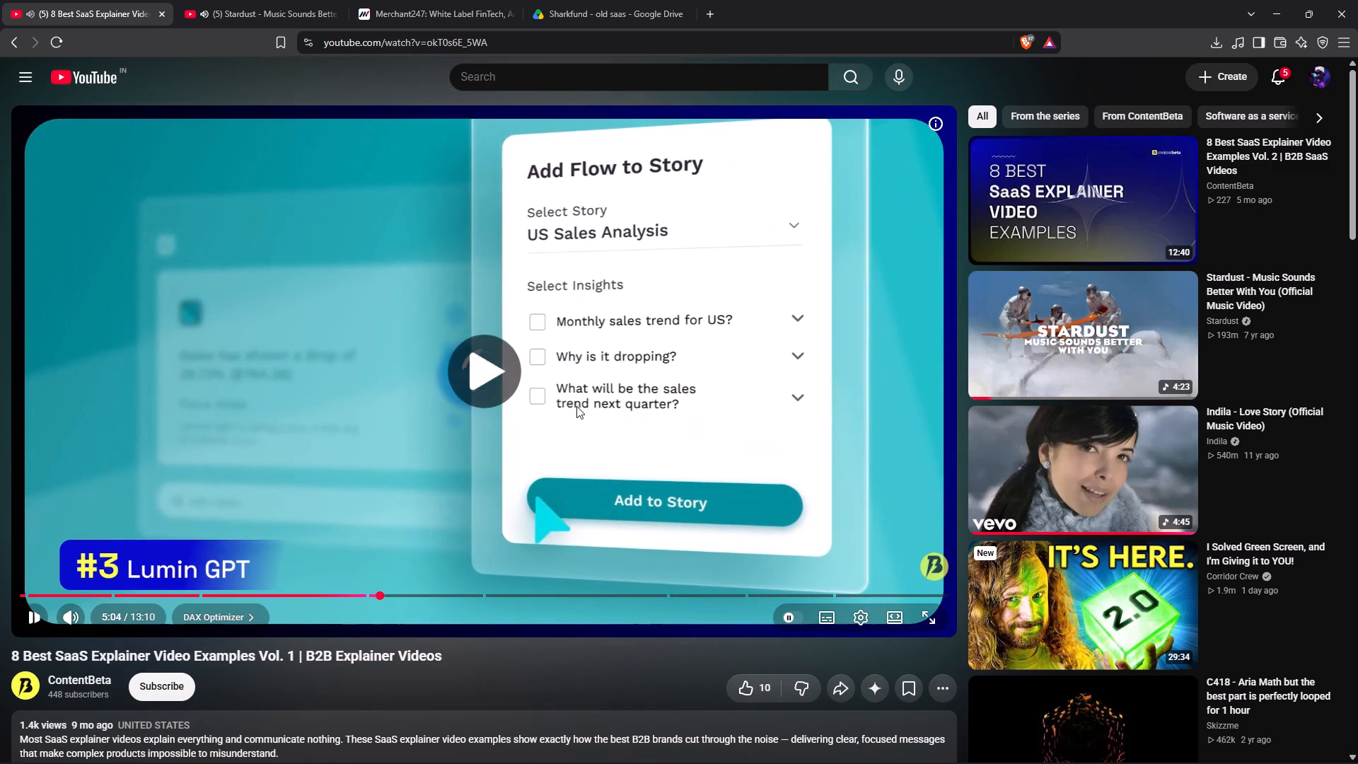
click(576, 406)
click(576, 406)
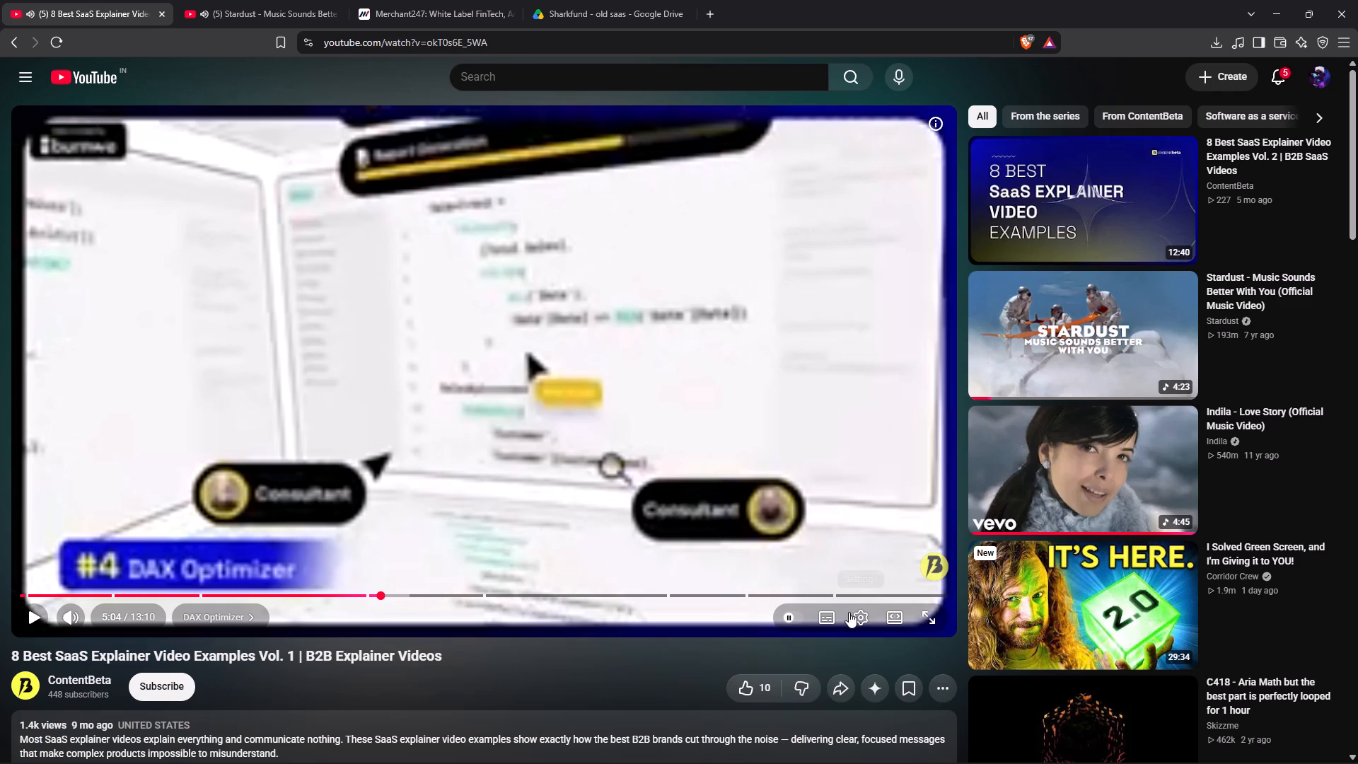
click(852, 618)
click(869, 567)
click(818, 419)
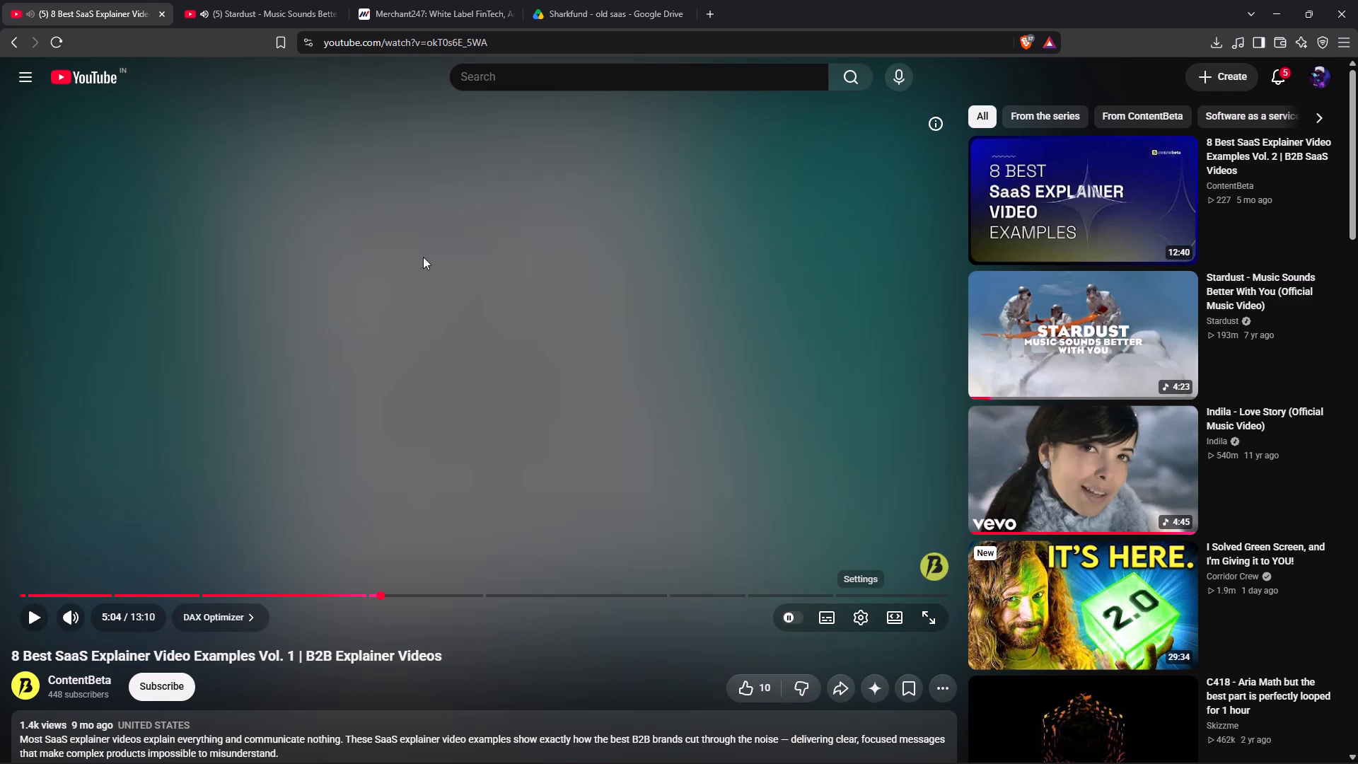
click(587, 319)
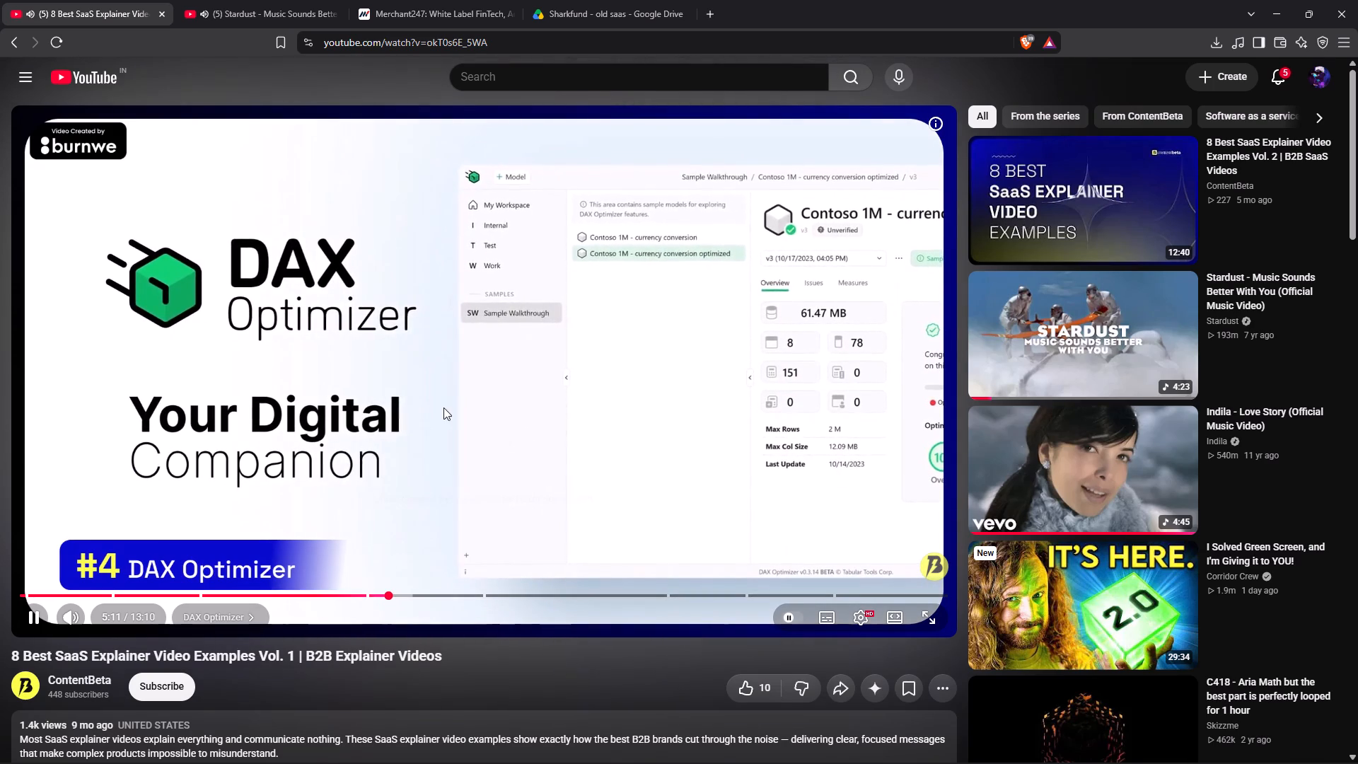
Skim the CleanShot X, Campaign Audience Builder, Slack and Mailmodo examples in the SaaS explainer video for animation style.
click(455, 405)
click(477, 596)
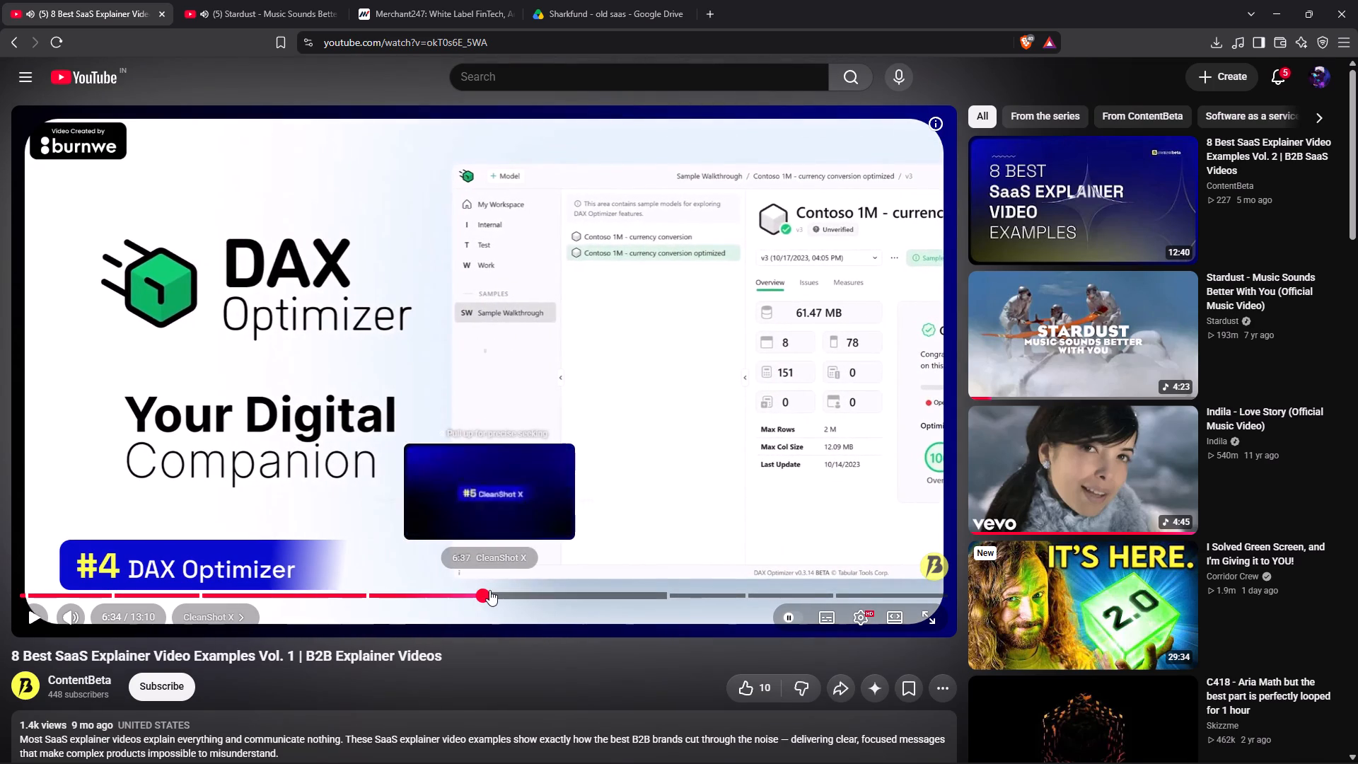
click(489, 590)
click(552, 299)
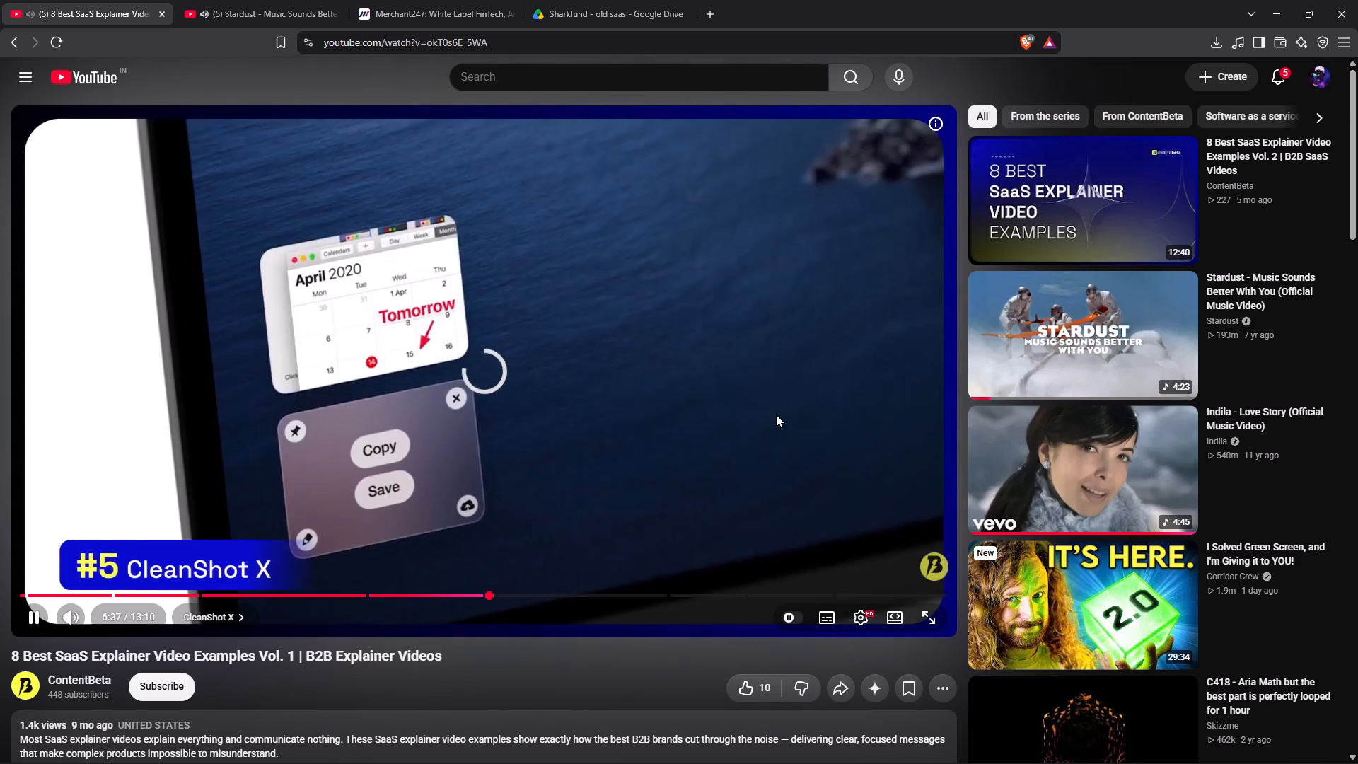
right_click(776, 415)
click(646, 655)
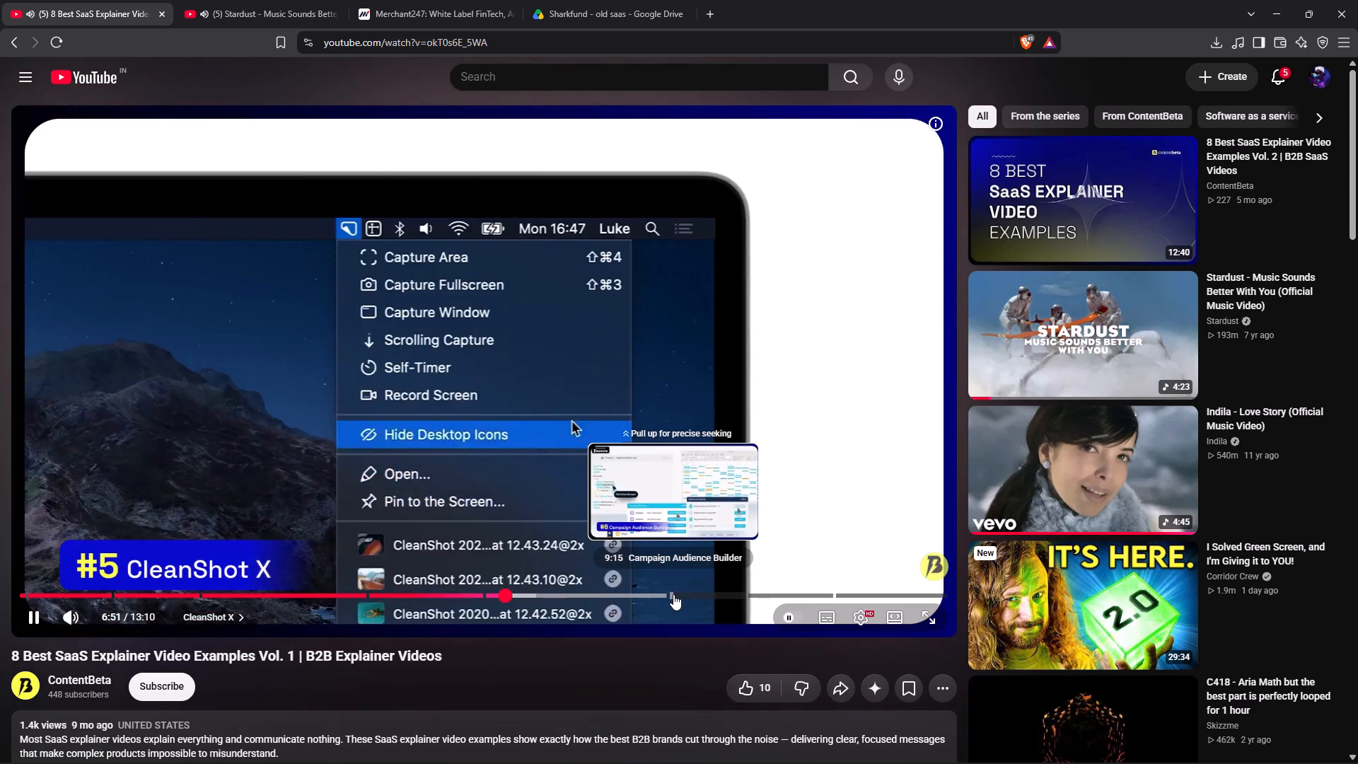
click(673, 594)
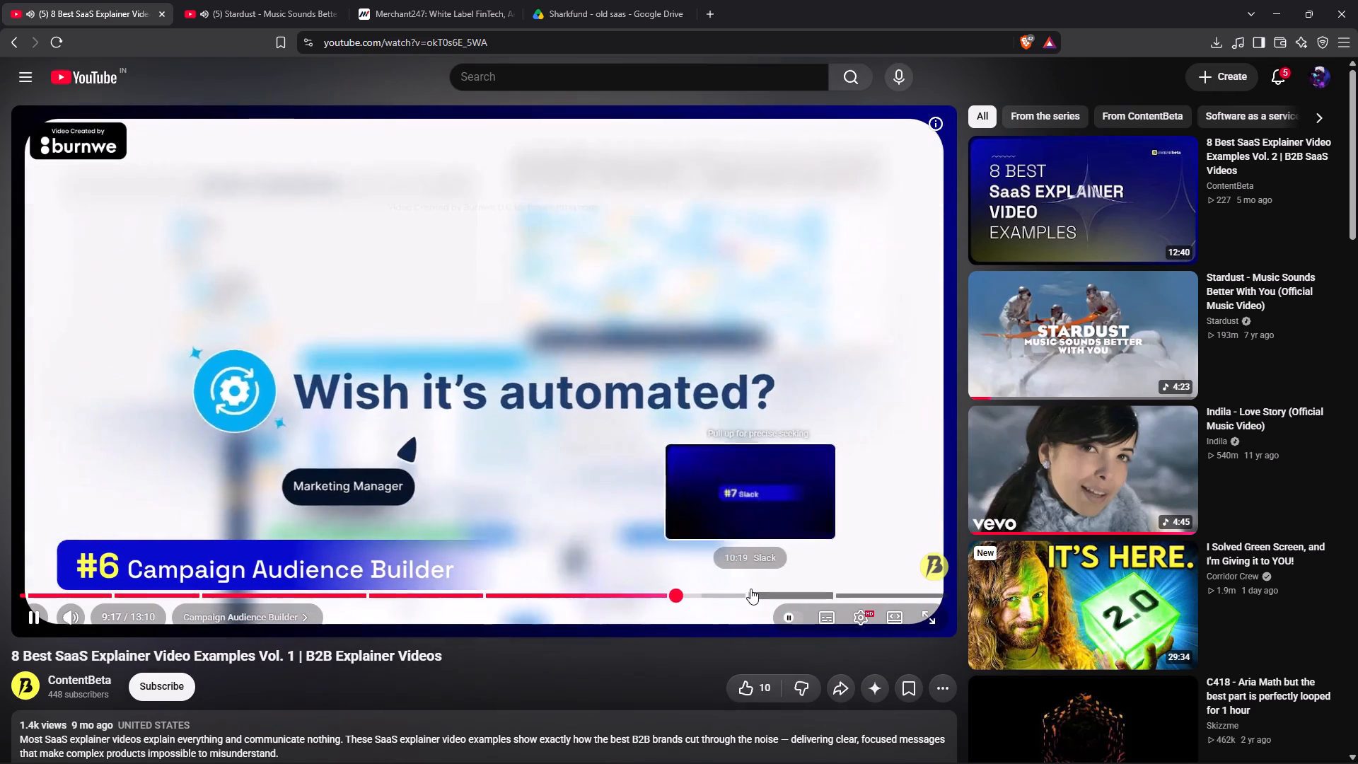
click(748, 591)
click(747, 596)
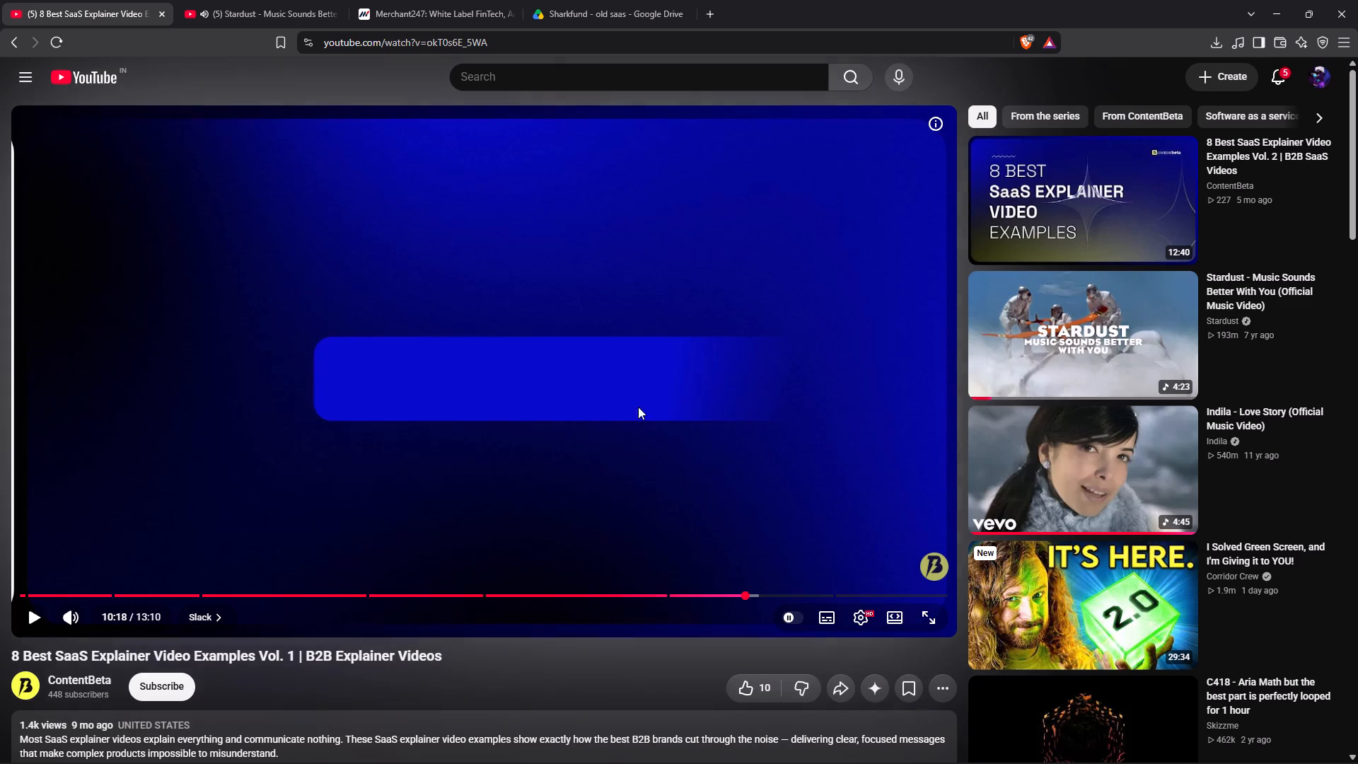
click(419, 449)
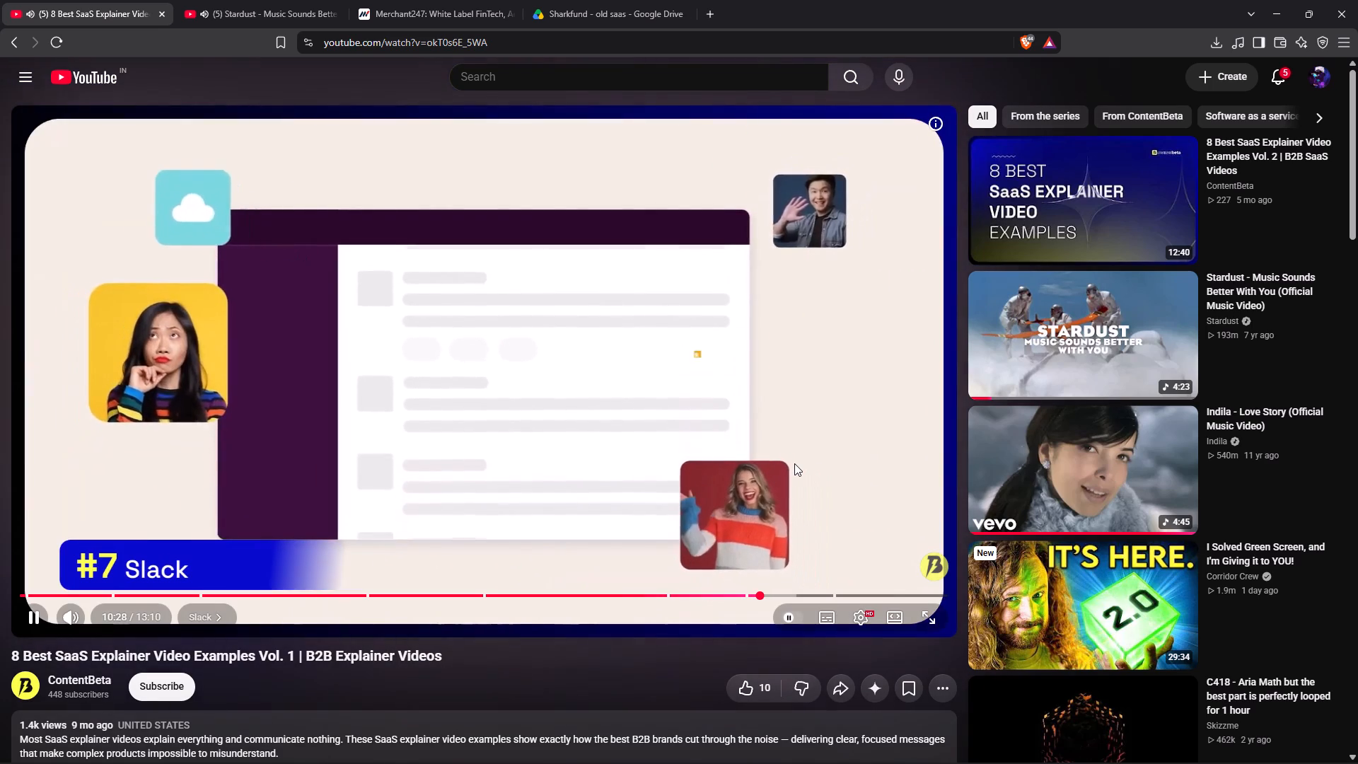
click(237, 338)
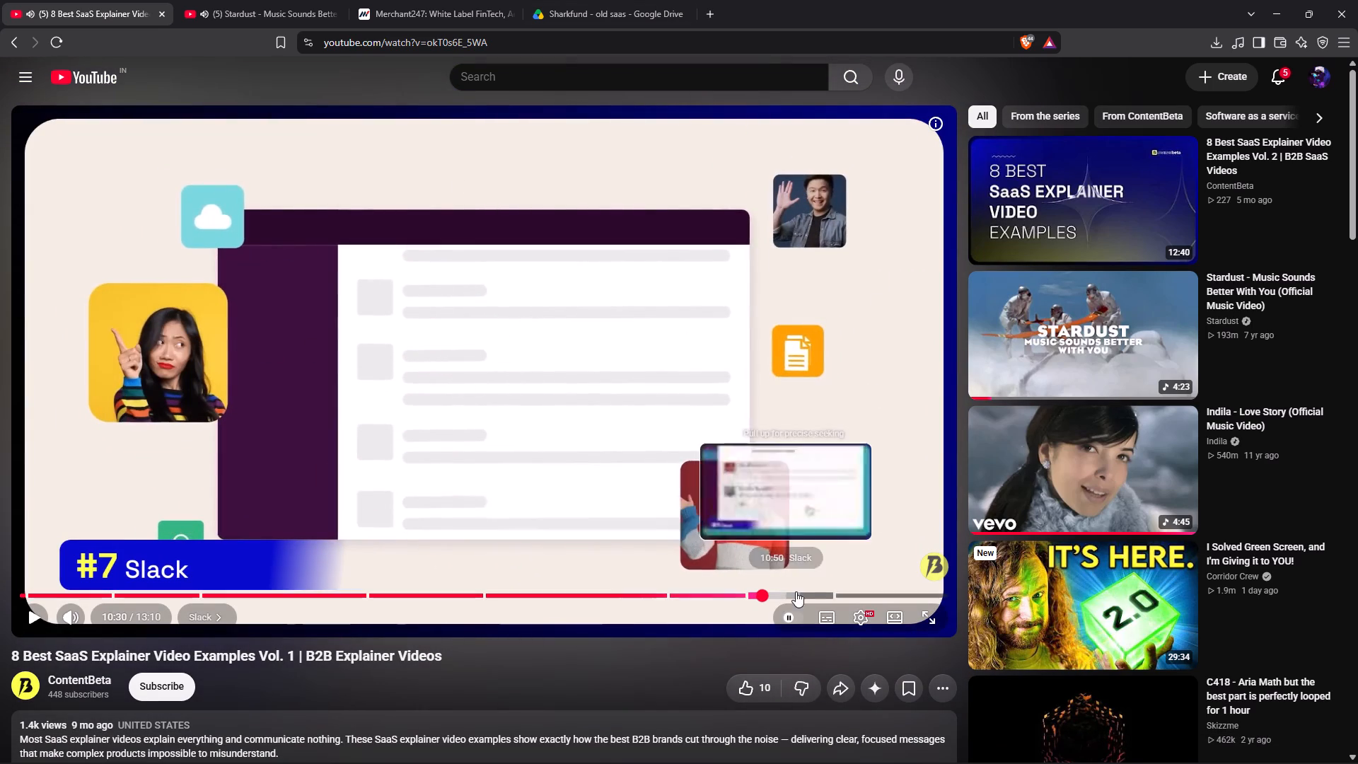
click(839, 591)
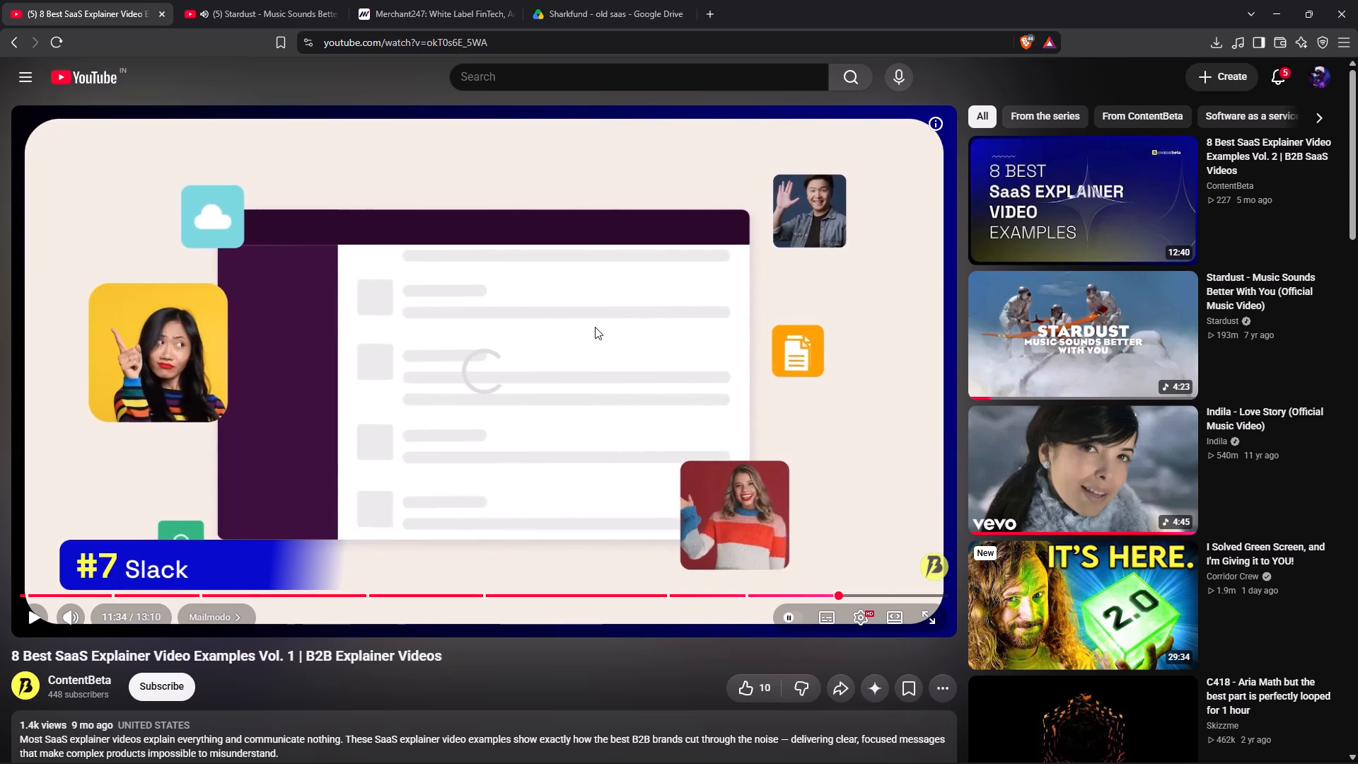
click(595, 327)
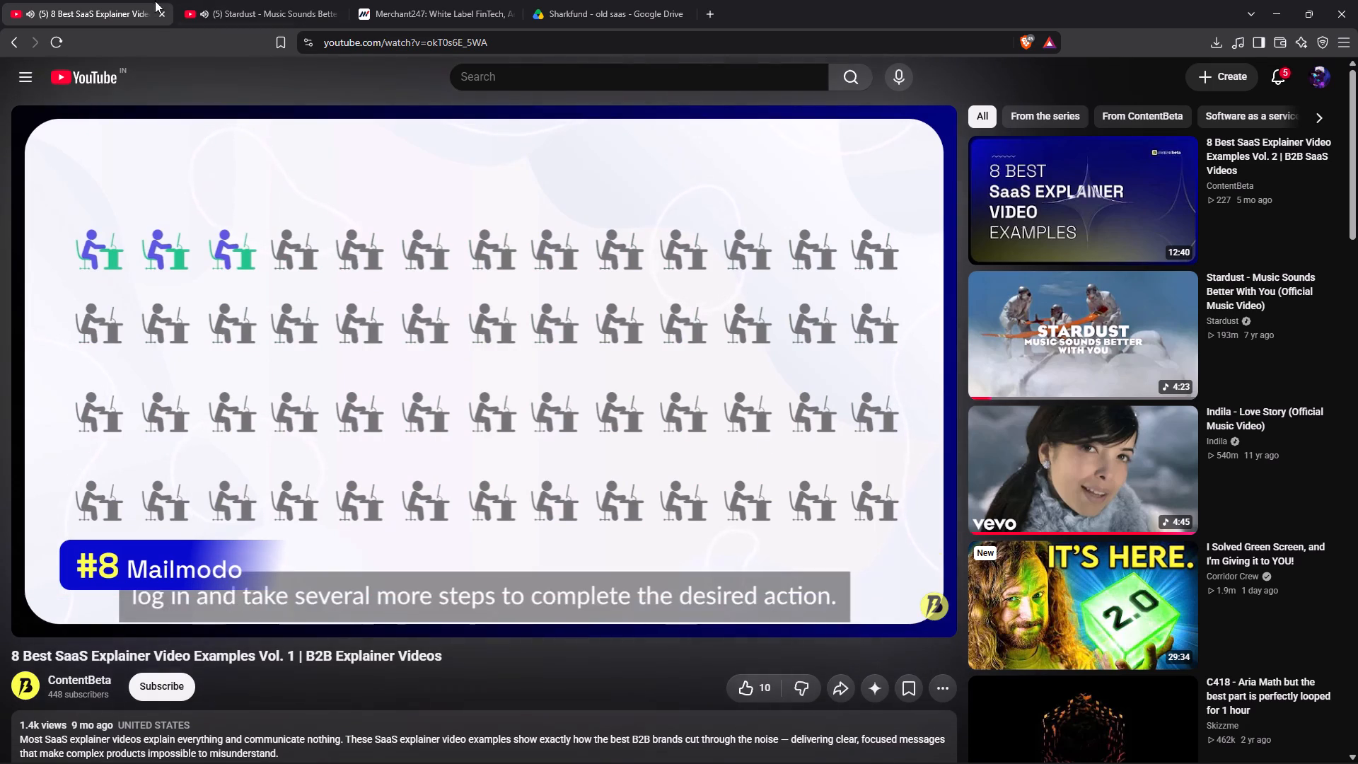
Close the "8 Best SaaS Explainer Video Examples Vol. 1" page.
click(167, 15)
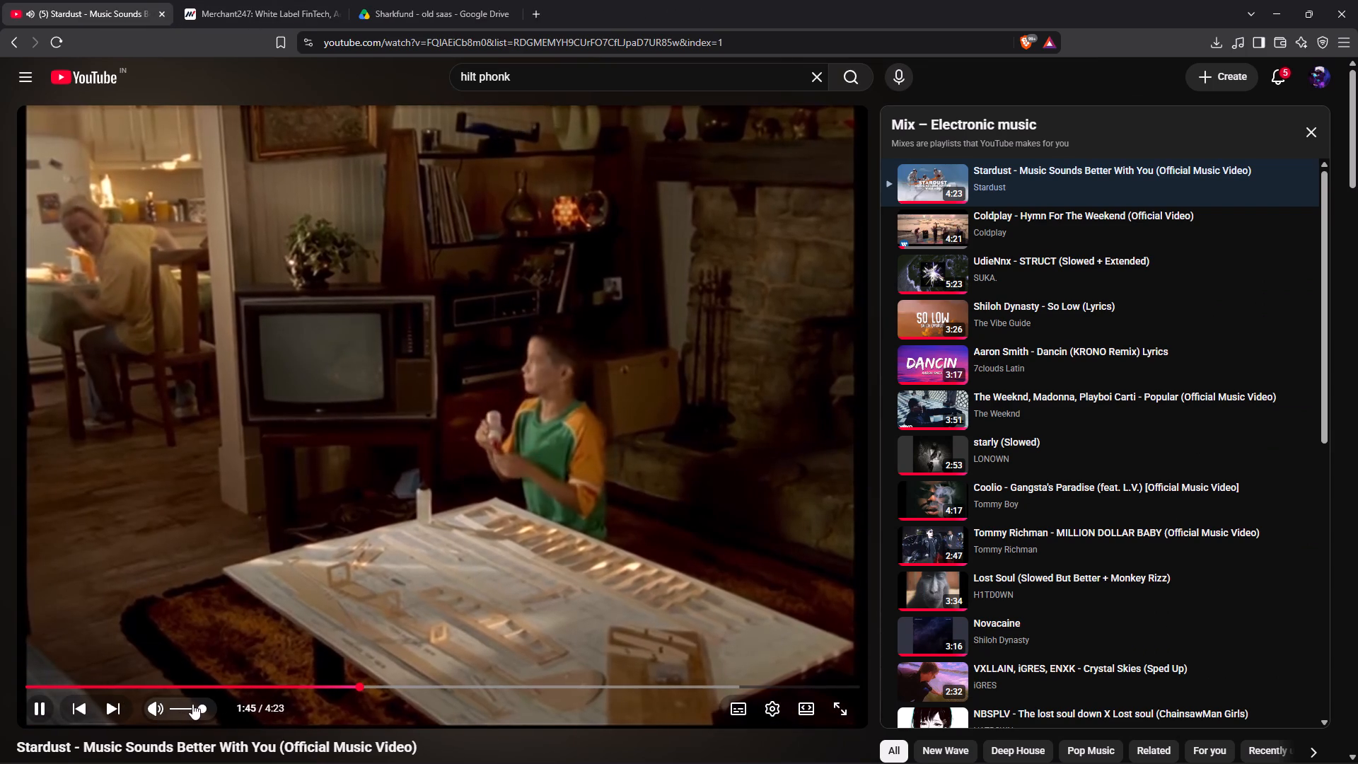
Lower the playback volume of the Stardust music video slightly.
click(194, 704)
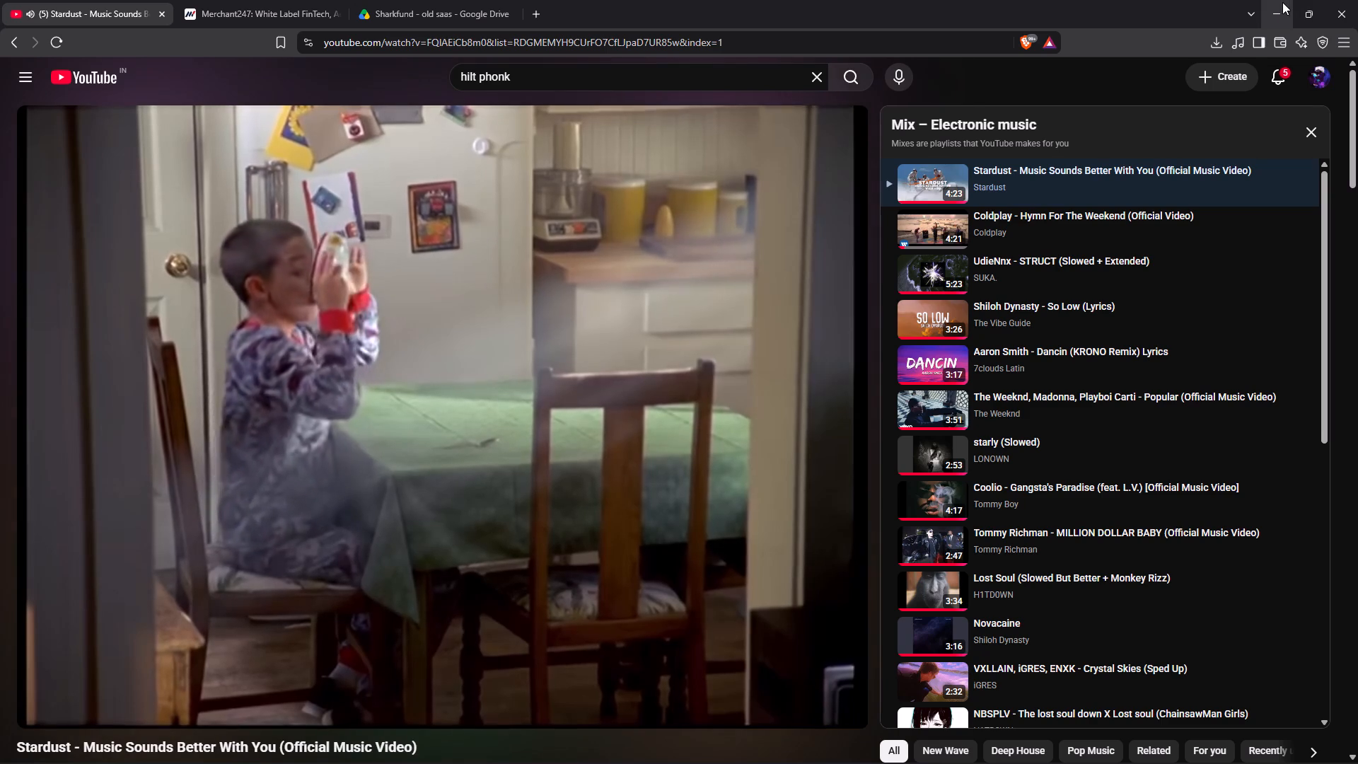
Return to After Effects and move the playhead to 0:00:00:00 in Comp 1.
click(1278, 7)
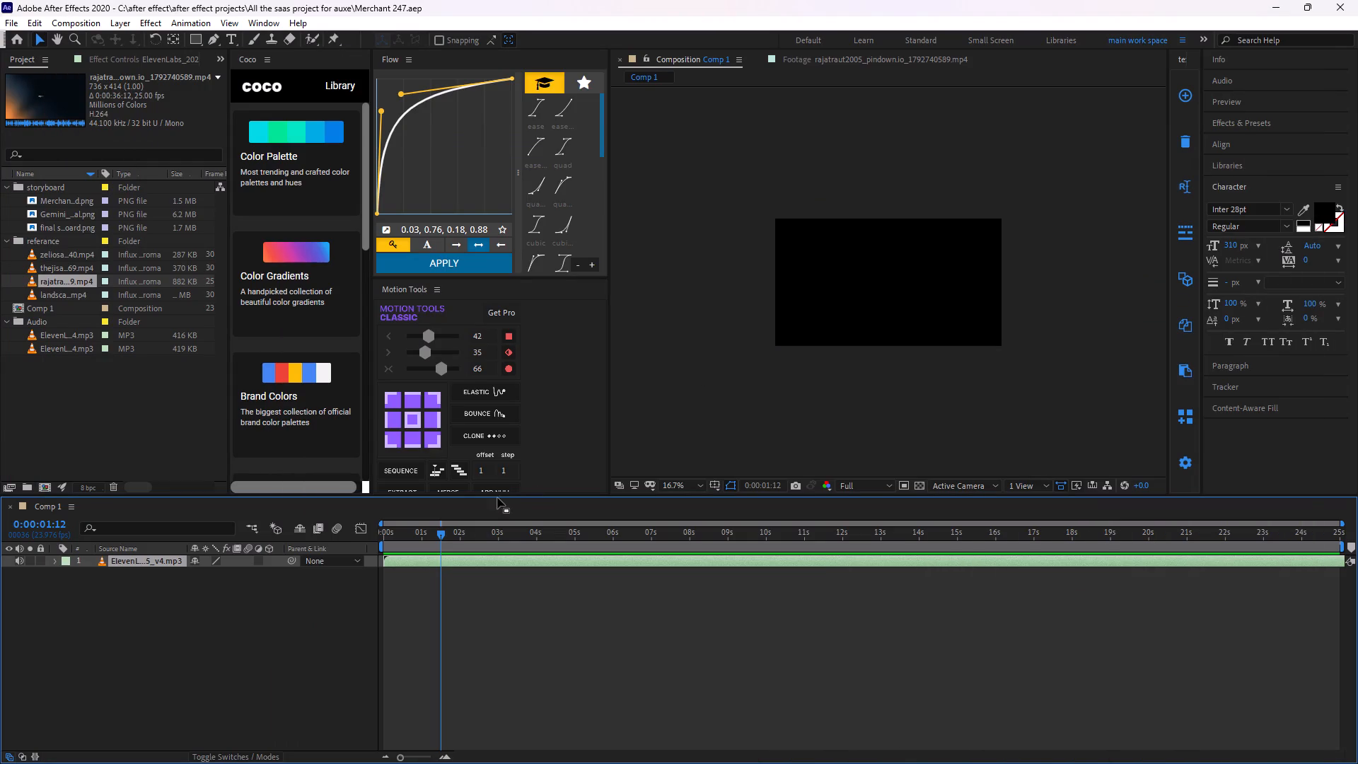
drag(447, 532, 308, 557)
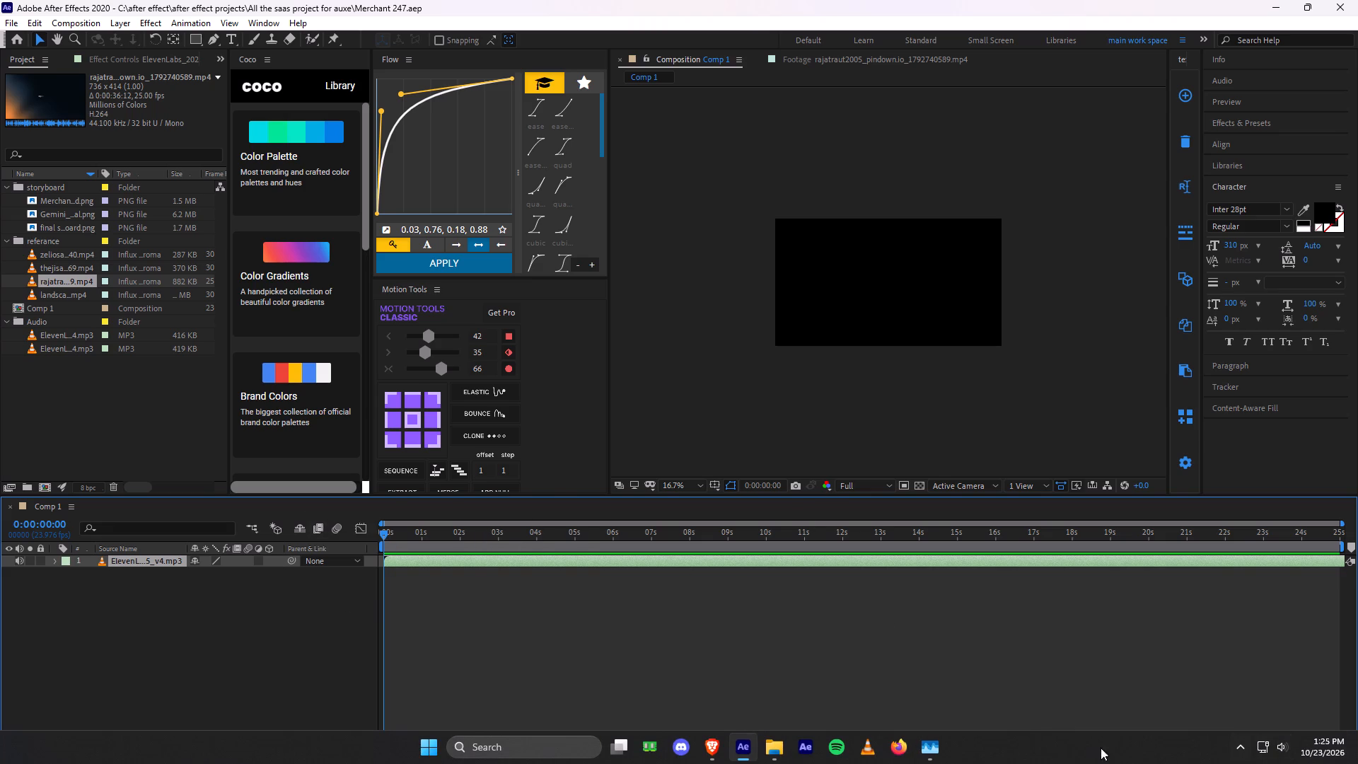
Check the CPU and memory use of the running processes in Task Manager.
click(929, 708)
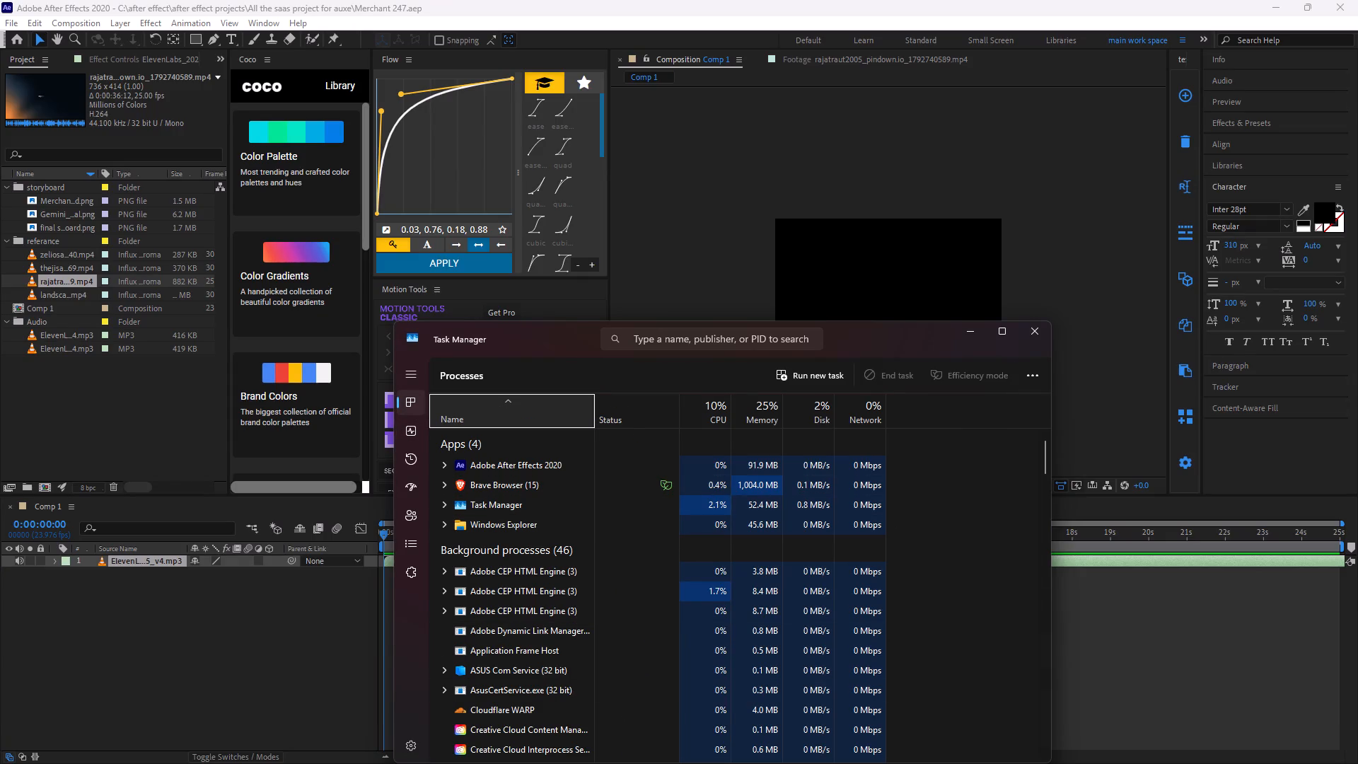
Switch to Brave and set the Stardust music video's playback quality to 144p.
click(736, 681)
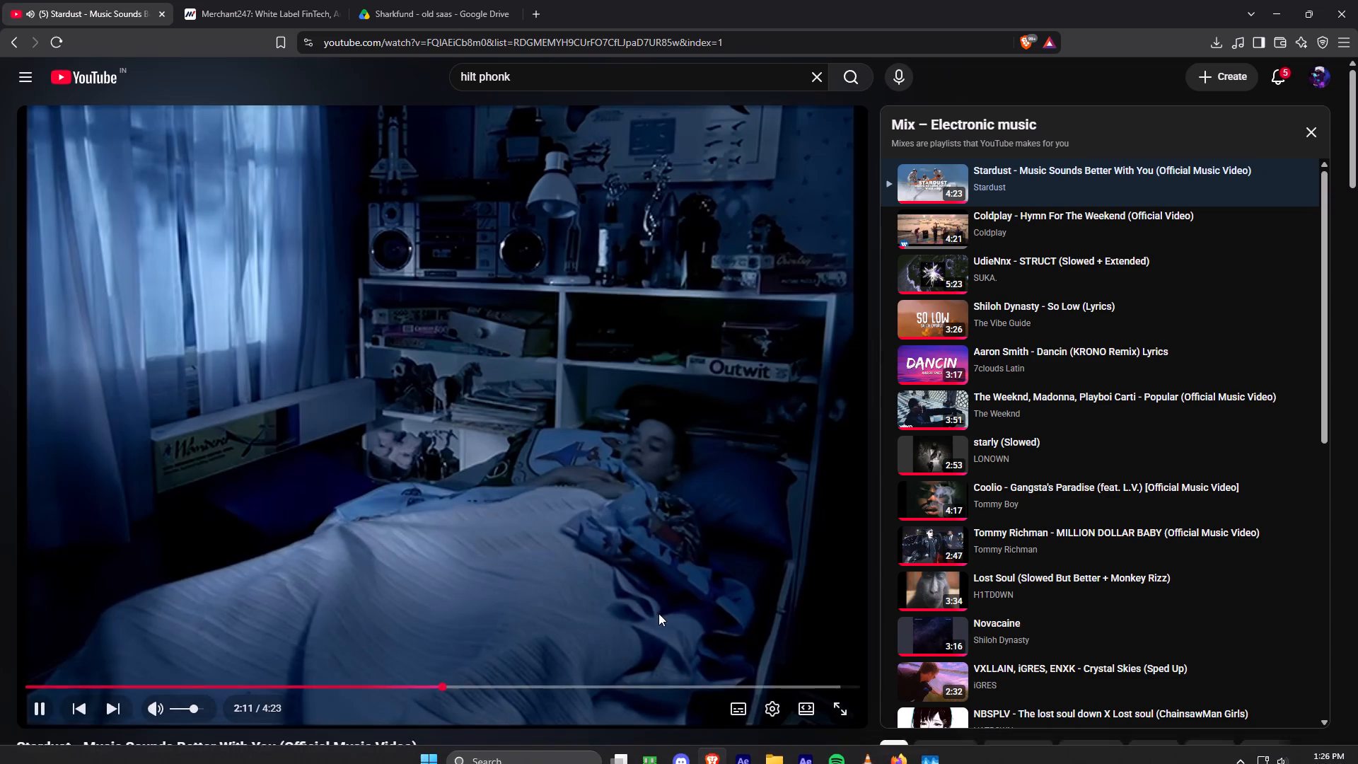
click(779, 711)
click(785, 645)
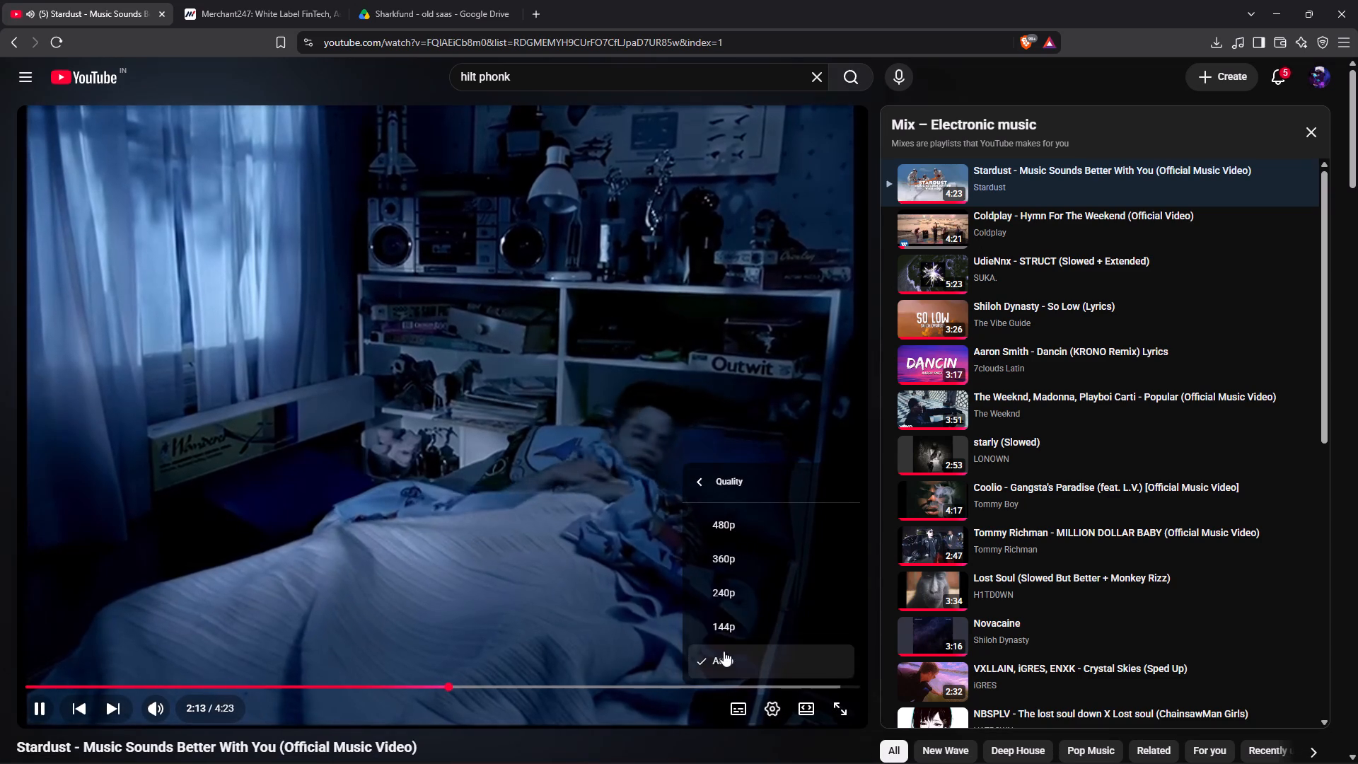
click(731, 627)
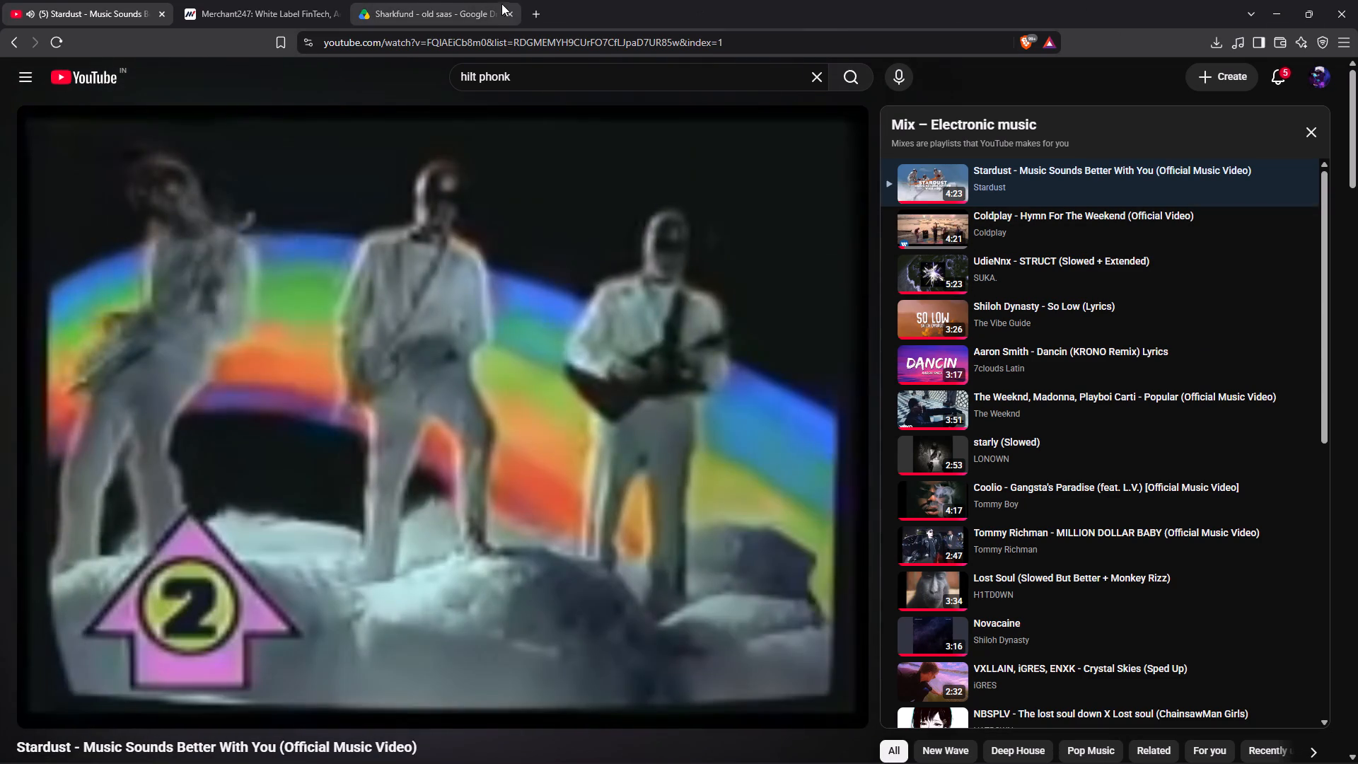
Close the "Sharkfund - old saas" Google Drive page.
click(510, 9)
Return to After Effects, release system memory with Mem Reduct and dismiss its notification.
click(1272, 11)
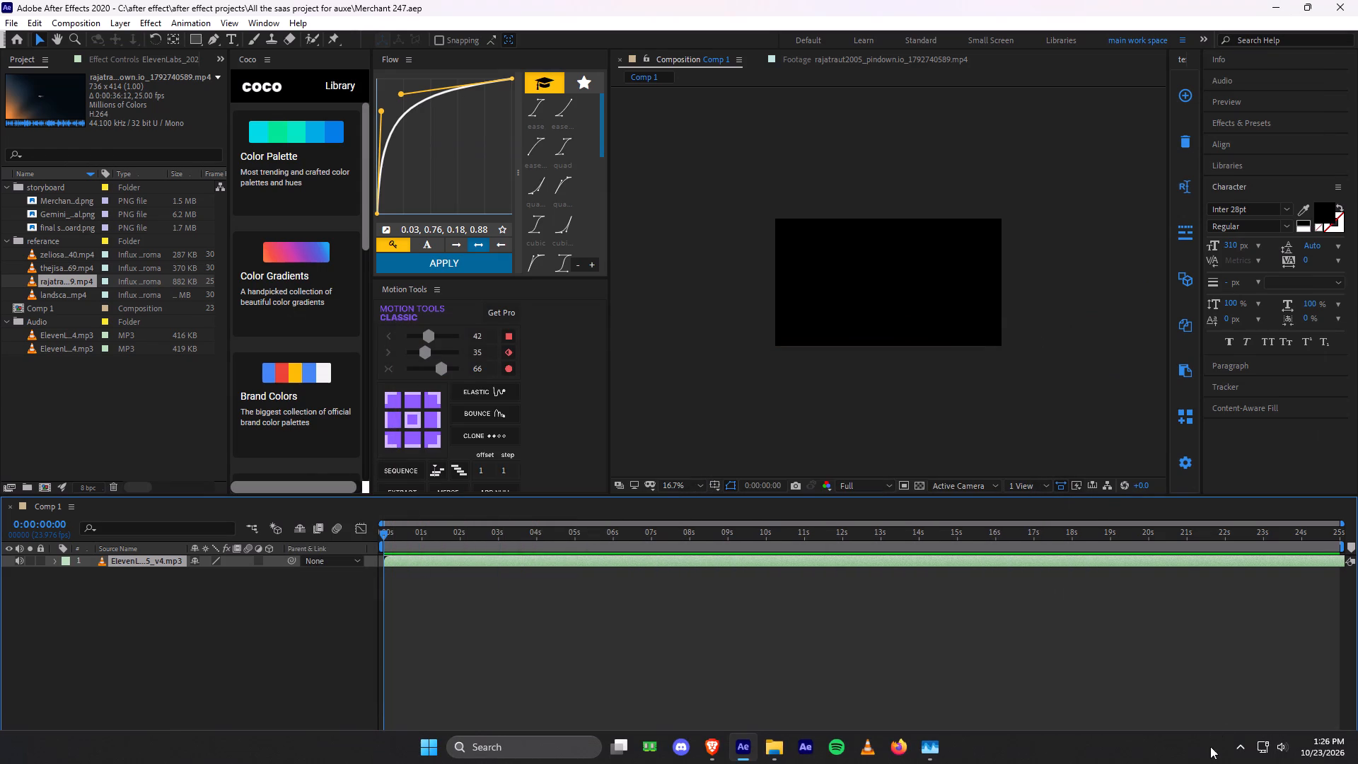
click(1249, 748)
click(1237, 702)
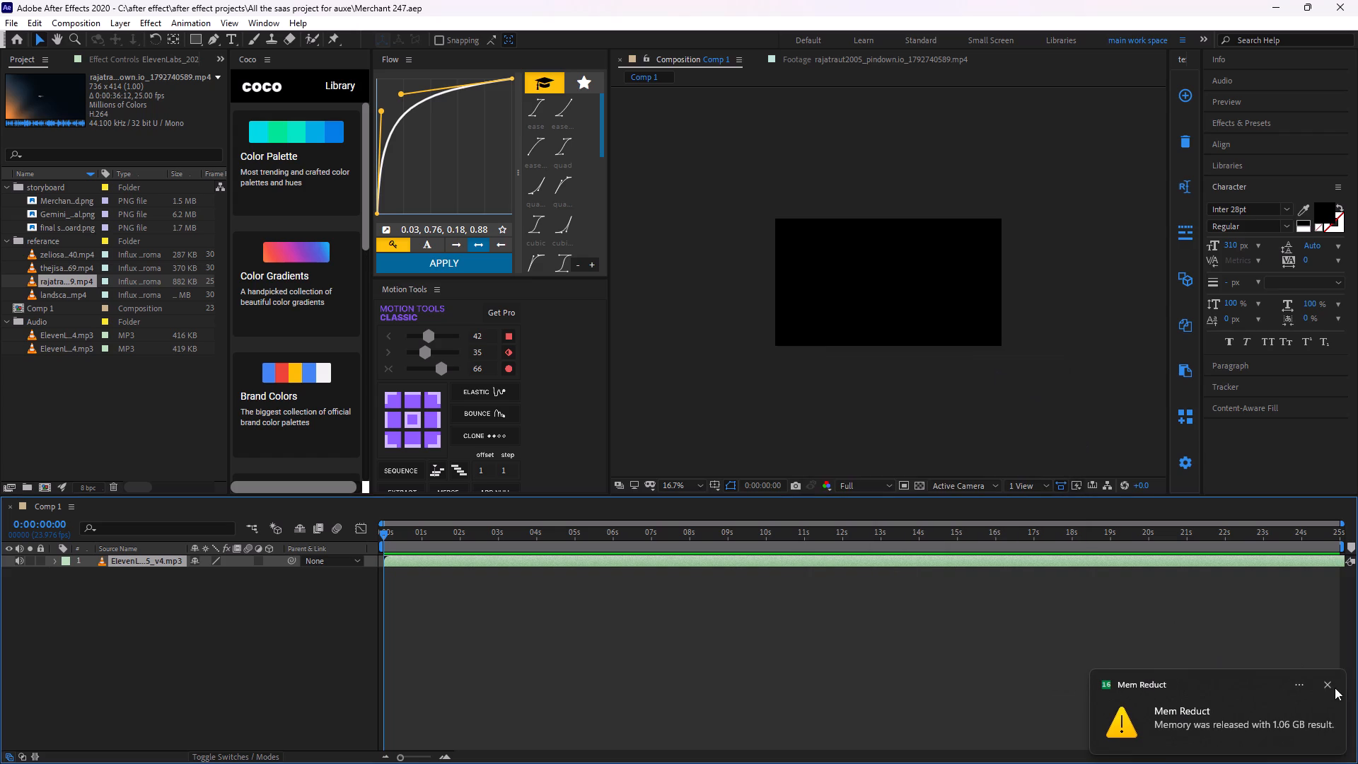
click(1333, 678)
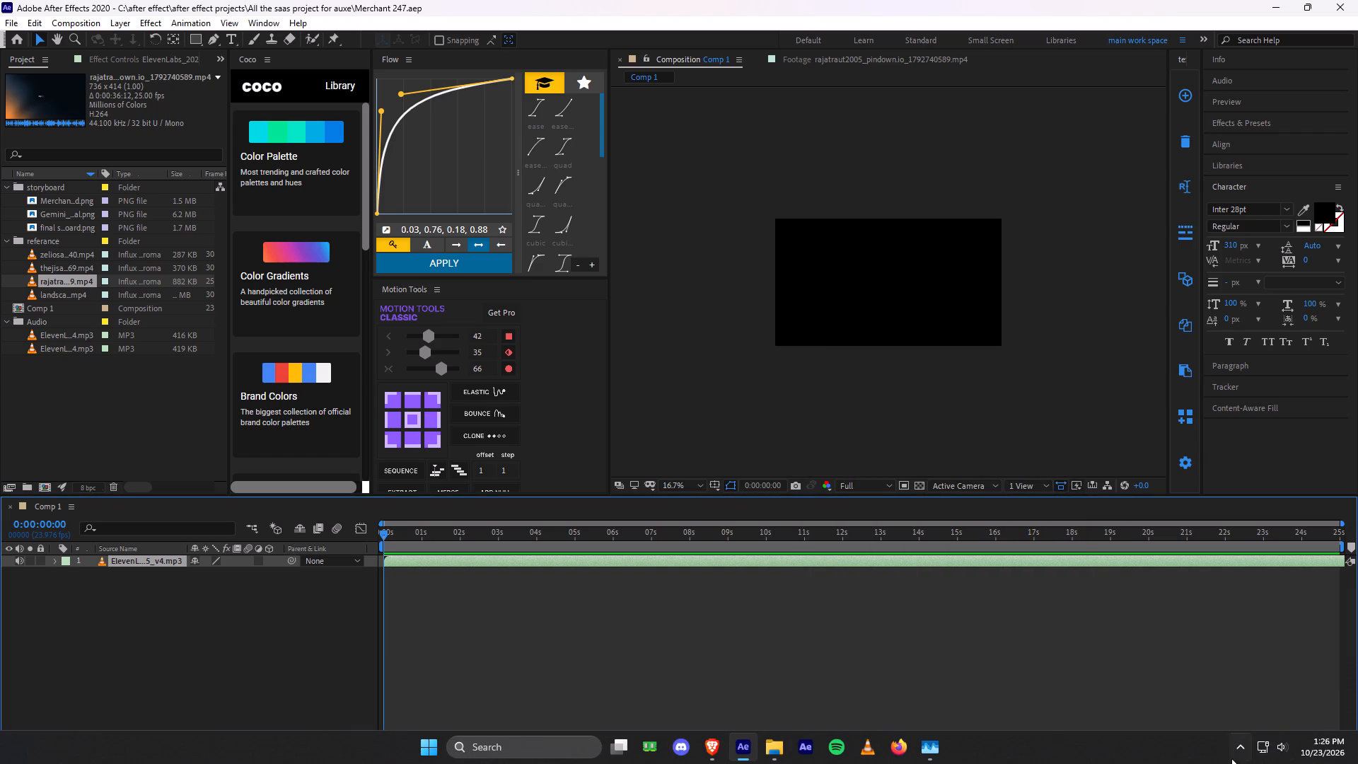
Show the hidden background app icons in the system tray.
click(1248, 751)
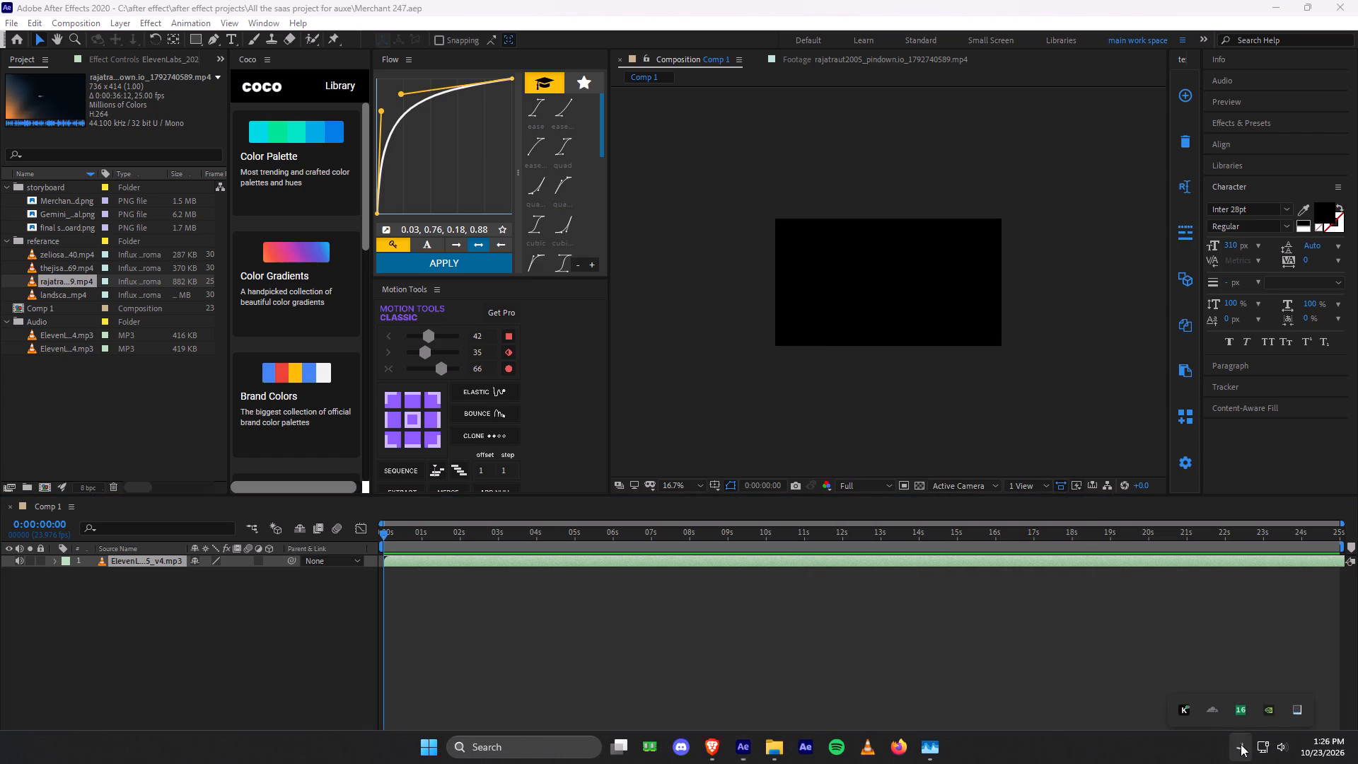